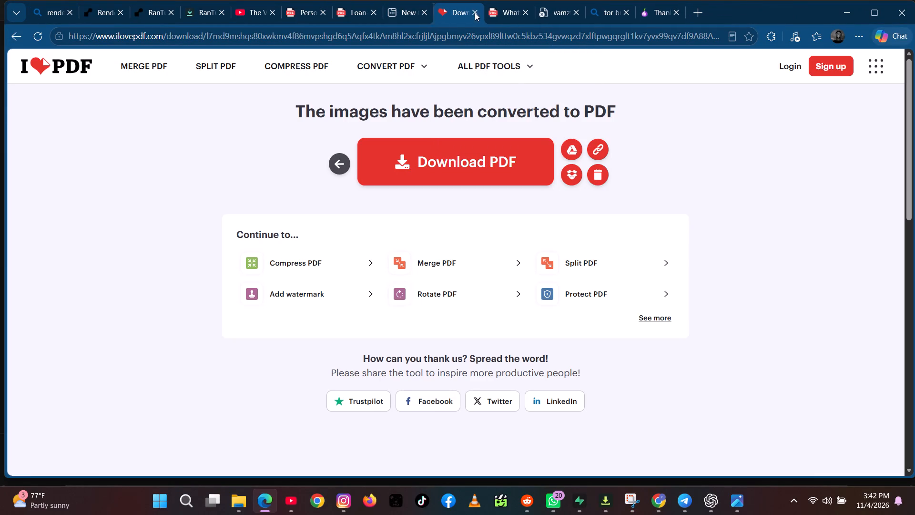
{"action": "left_click", "coordinate": [422, 11]}
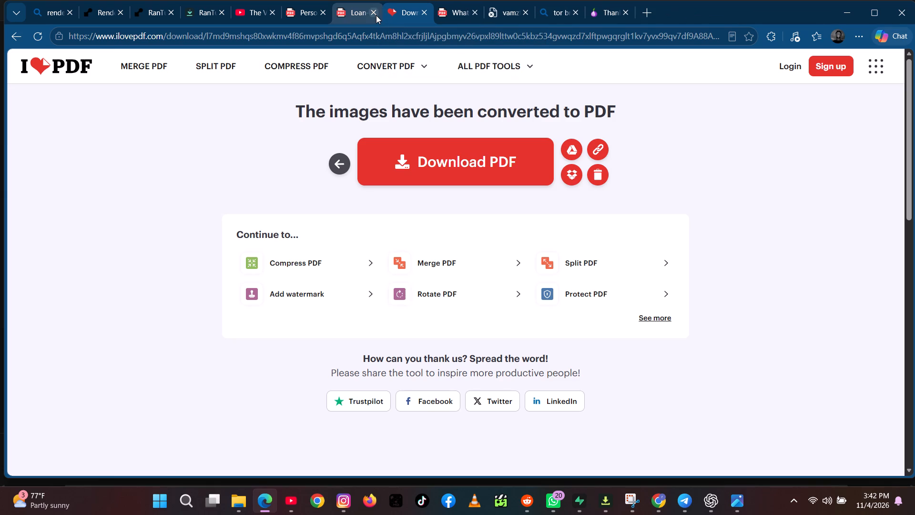
Close the open tab labelled Loan and return to the iLovePDF download page.
{"action": "left_click", "coordinate": [375, 15]}
{"action": "left_click", "coordinate": [323, 18]}
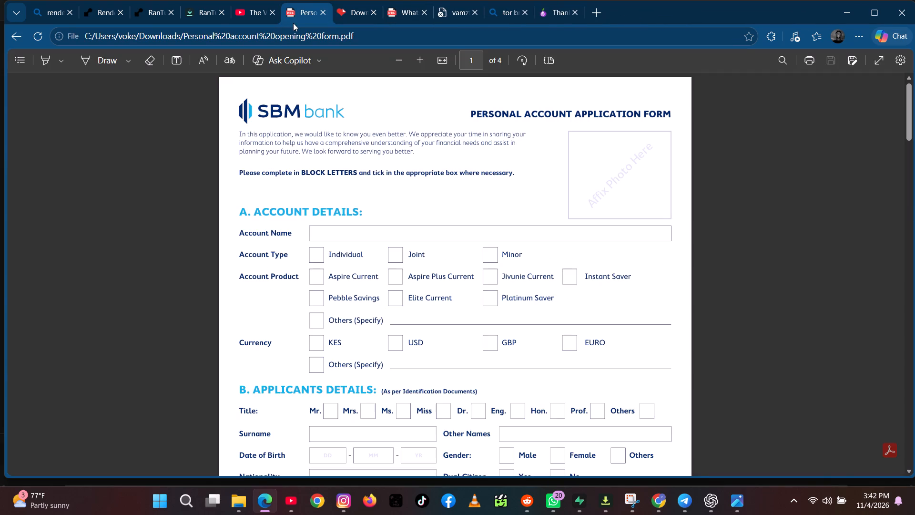
{"action": "left_click", "coordinate": [348, 20]}
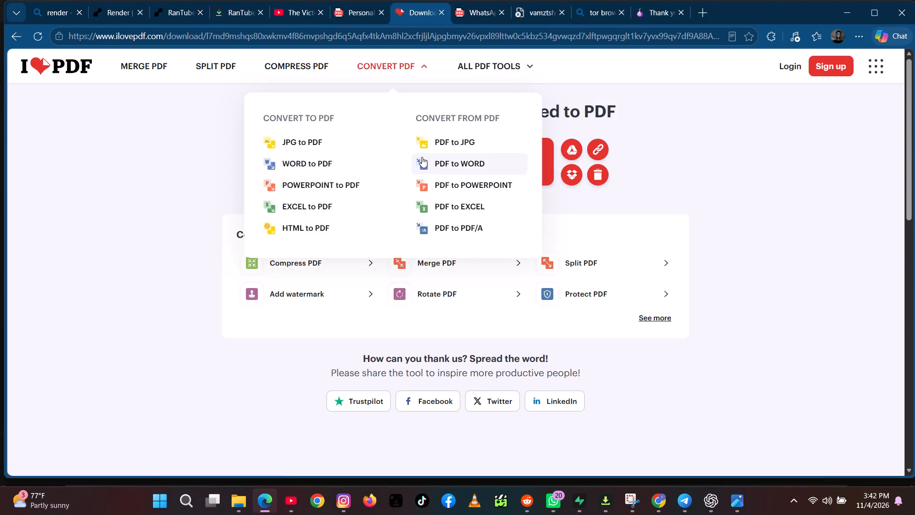
Download the PDF converted from the images.
{"action": "left_click", "coordinate": [512, 151]}
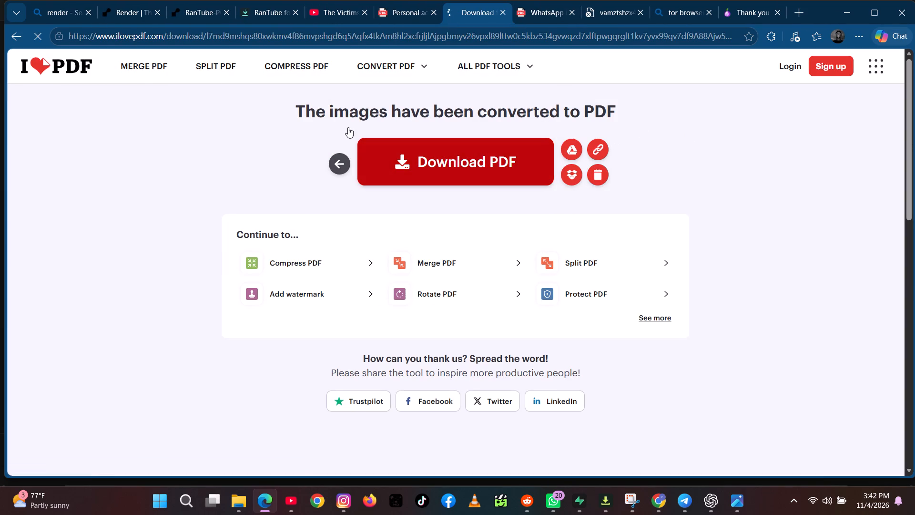
Go back to the JPG to PDF converter and upload WhatsApp Image 2026-11-04 at 15.41.24 from the Downloads folder.
{"action": "left_click", "coordinate": [15, 39]}
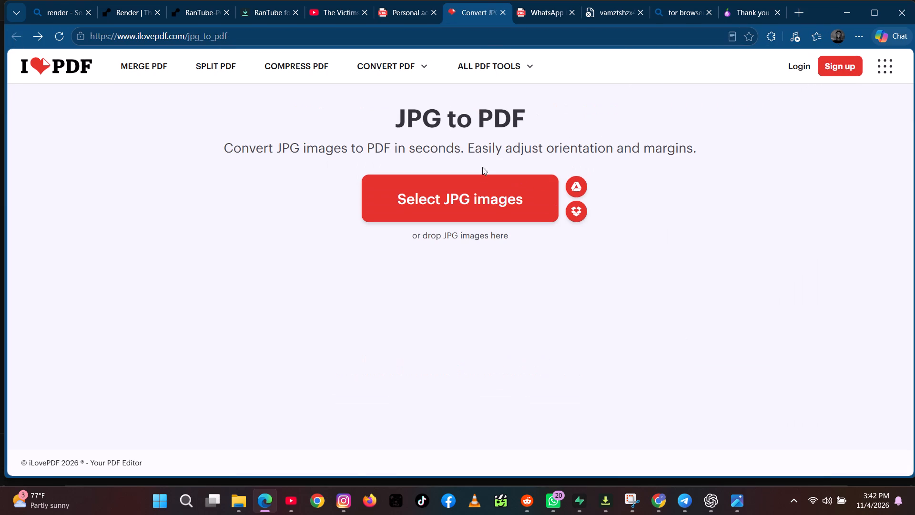
{"action": "left_click", "coordinate": [474, 183]}
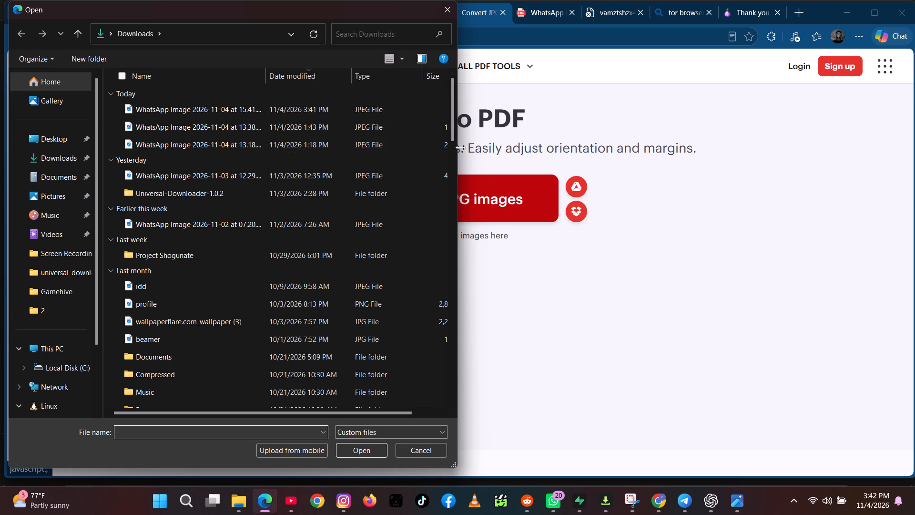
{"action": "left_click_drag", "start_coordinate": [458, 152], "coordinate": [569, 152]}
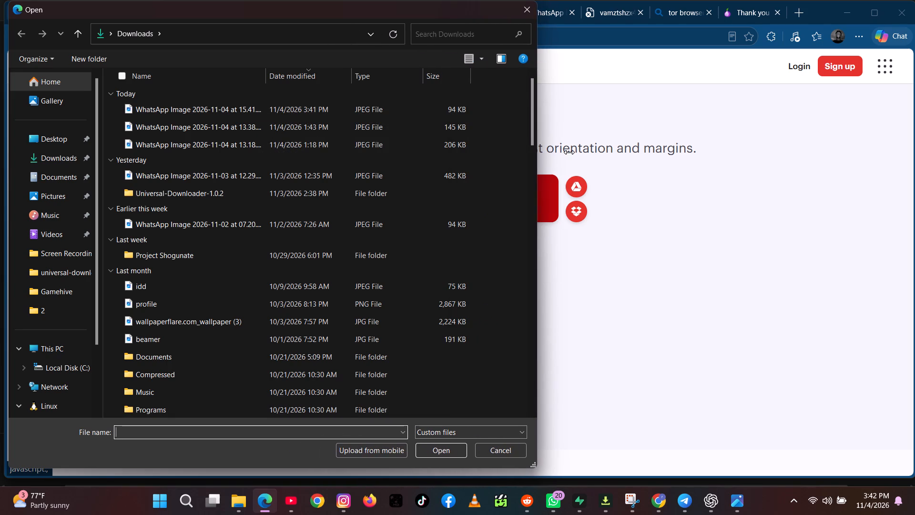
{"action": "left_click_drag", "start_coordinate": [569, 152], "coordinate": [621, 152]}
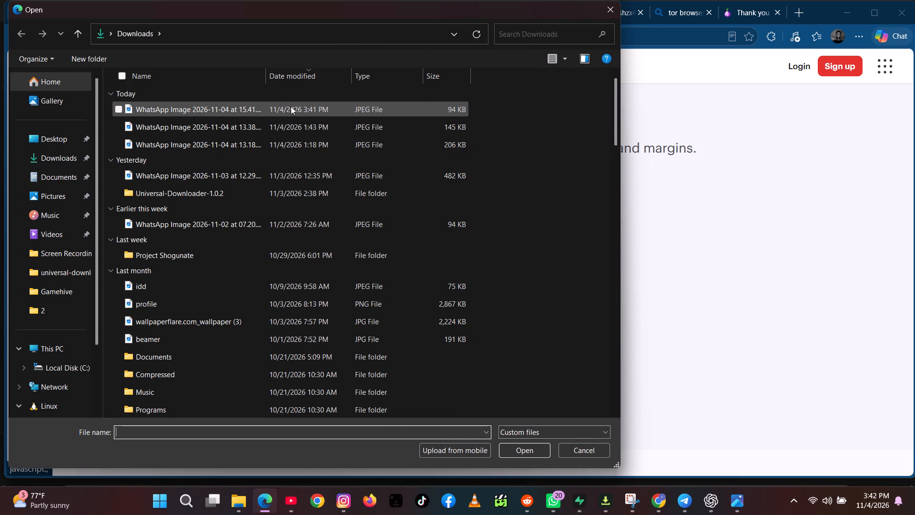
{"action": "left_click", "coordinate": [283, 108]}
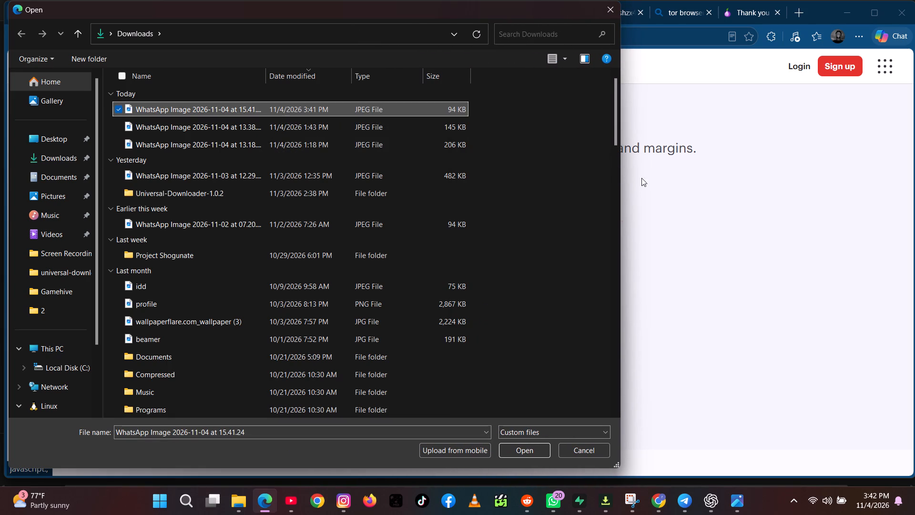
{"action": "left_click", "coordinate": [537, 447]}
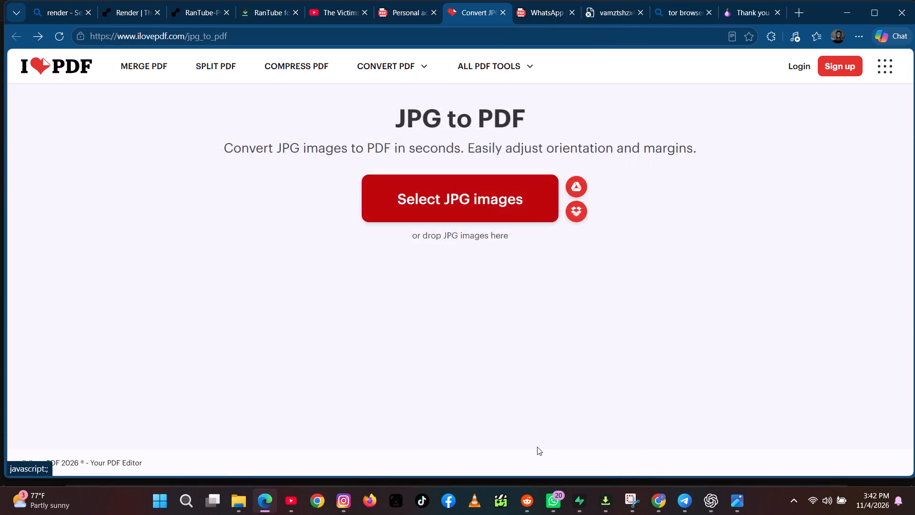
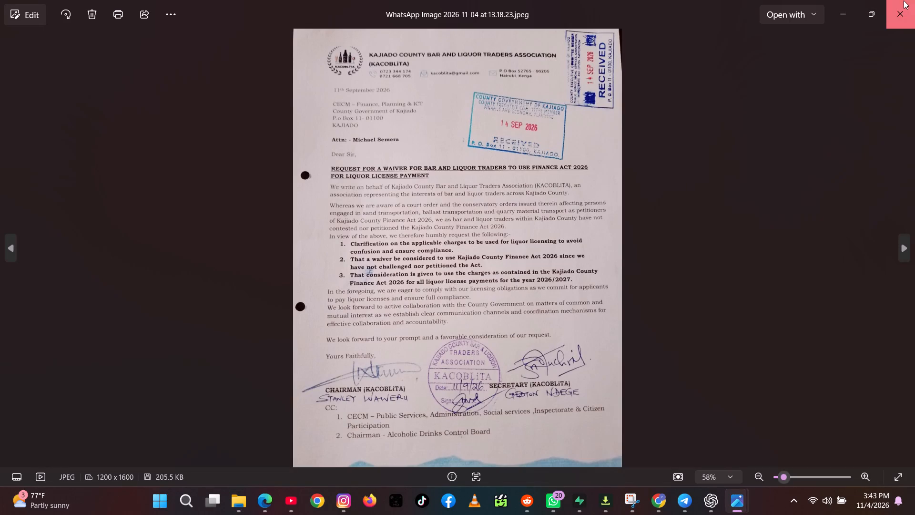
Open WhatsApp Image 2026-11-04 at 15.41.24.jpeg from the Downloads folder in Photos for editing.
{"action": "scroll", "coordinate": [184, 140], "scroll_direction": "up", "scroll_amount": 3}
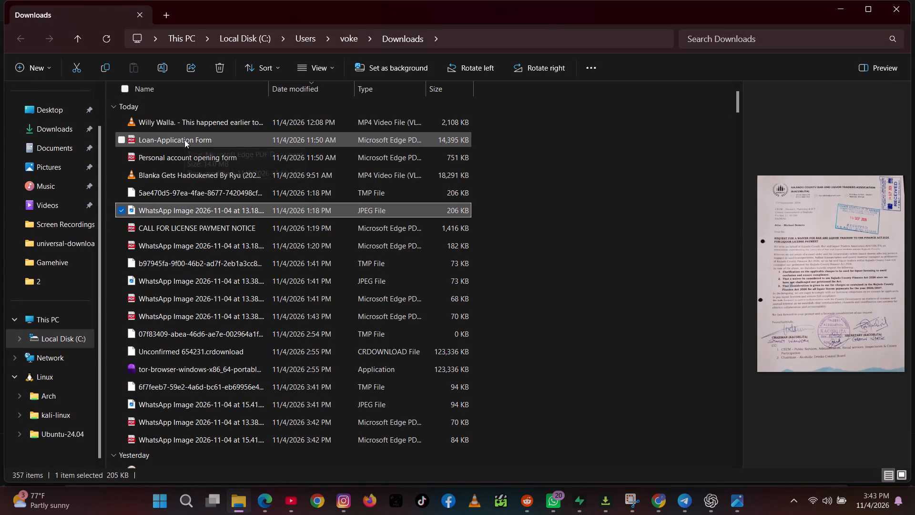
{"action": "scroll", "coordinate": [184, 140], "scroll_direction": "up", "scroll_amount": 7}
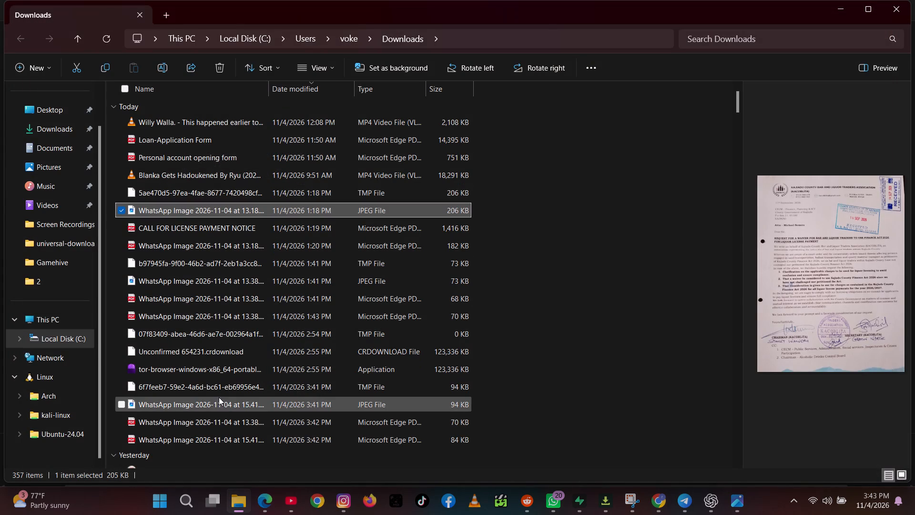
{"action": "double_click", "coordinate": [239, 400]}
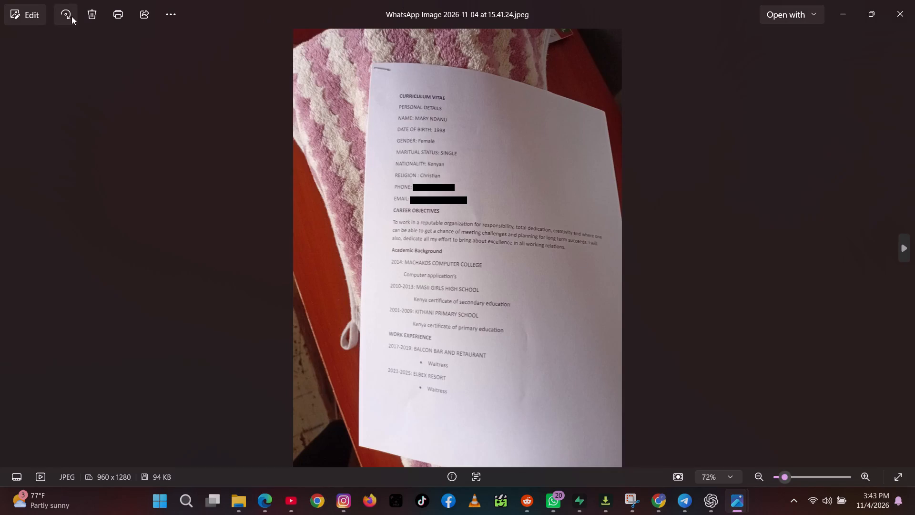
{"action": "left_click", "coordinate": [33, 15]}
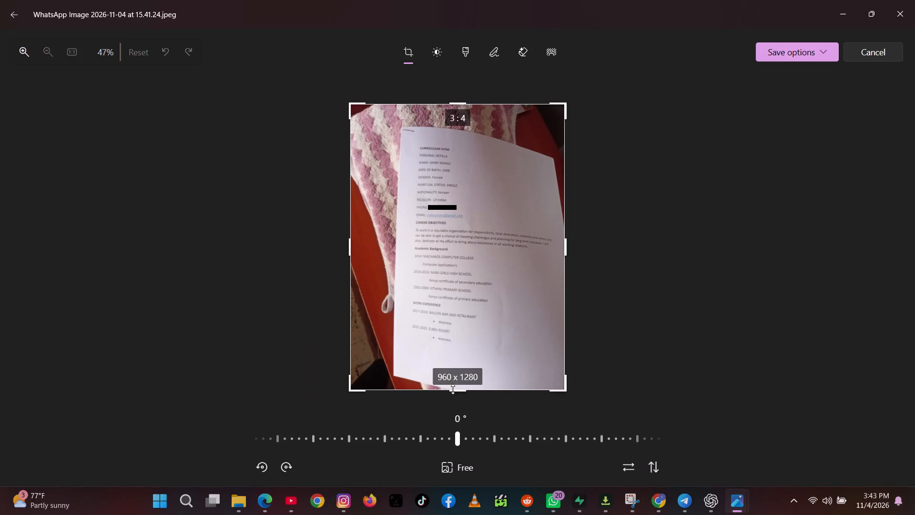
Crop the CV photo on all four sides to the page's text area, about 646 x 924 pixels.
{"action": "left_click_drag", "start_coordinate": [455, 392], "coordinate": [457, 351]}
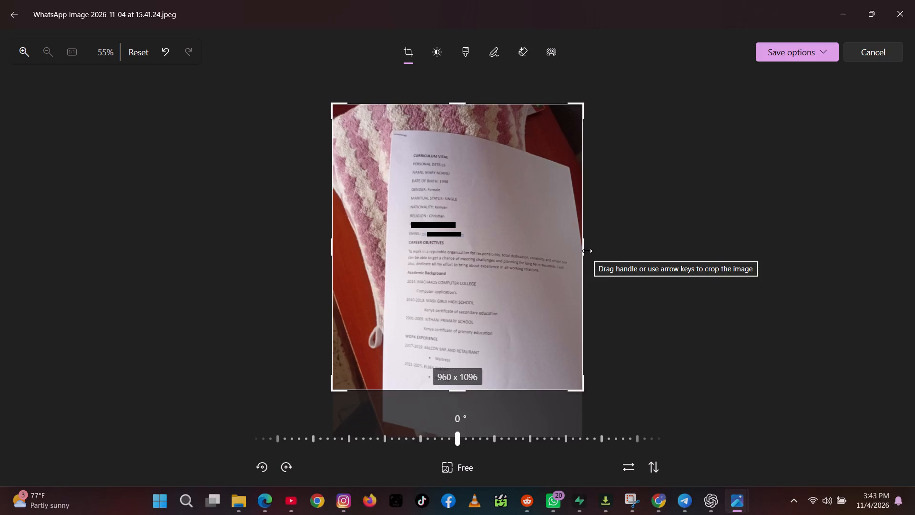
{"action": "left_click_drag", "start_coordinate": [585, 250], "coordinate": [570, 252]}
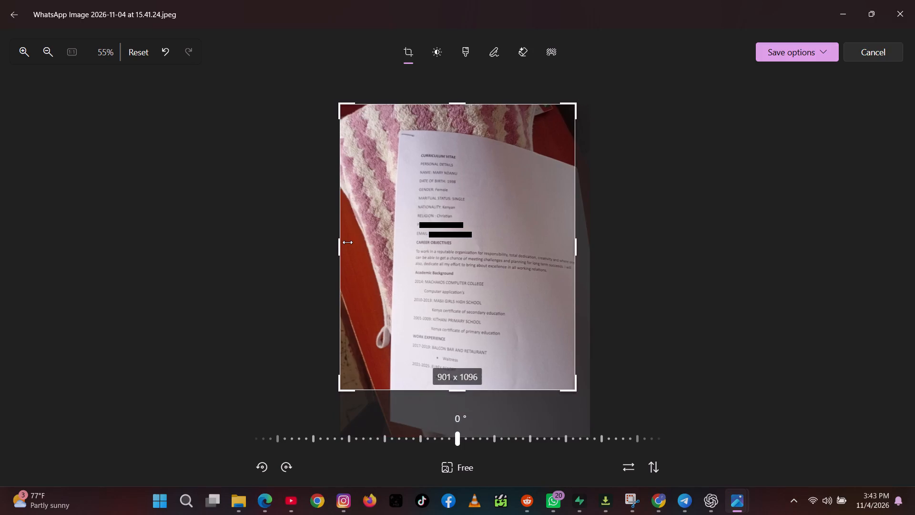
{"action": "left_click_drag", "start_coordinate": [336, 243], "coordinate": [402, 255]}
{"action": "left_click_drag", "start_coordinate": [454, 105], "coordinate": [448, 154]}
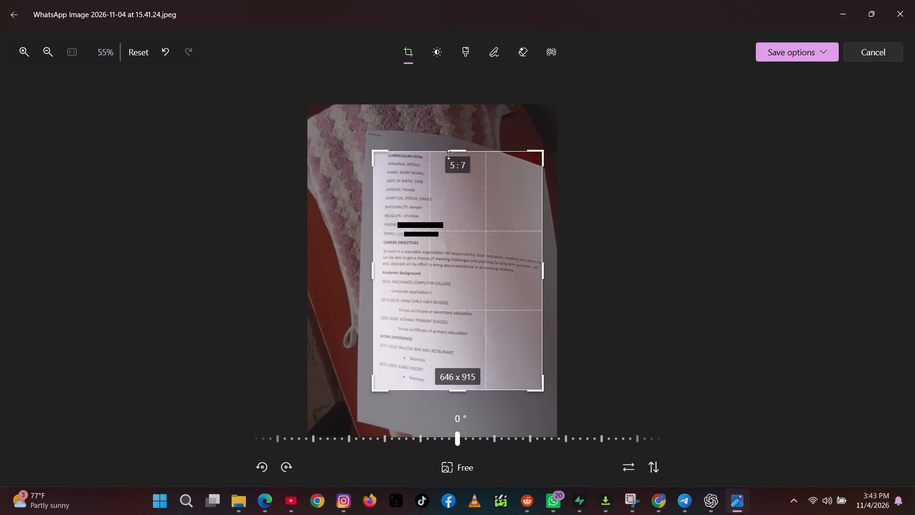
{"action": "left_click_drag", "start_coordinate": [448, 154], "coordinate": [447, 149]}
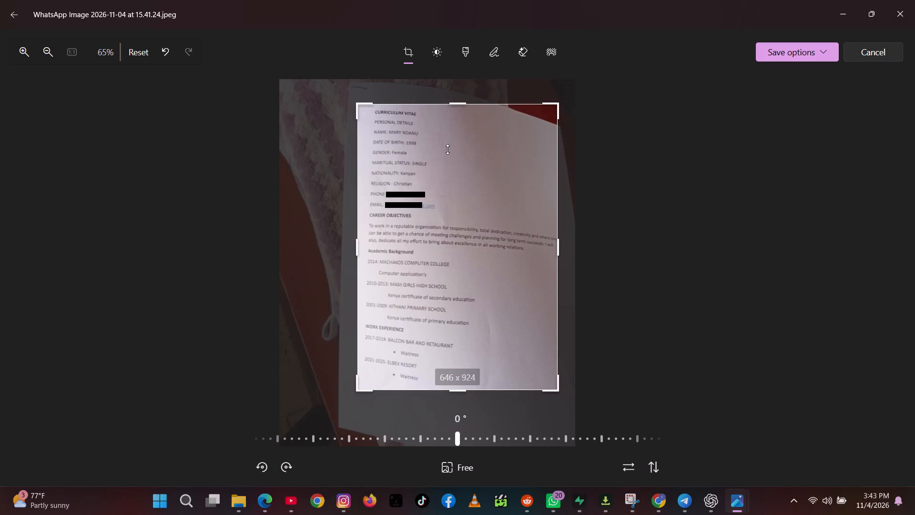
Save the cropped CV image.
{"action": "key", "text": "ctrl+s"}
{"action": "left_click", "coordinate": [789, 53]}
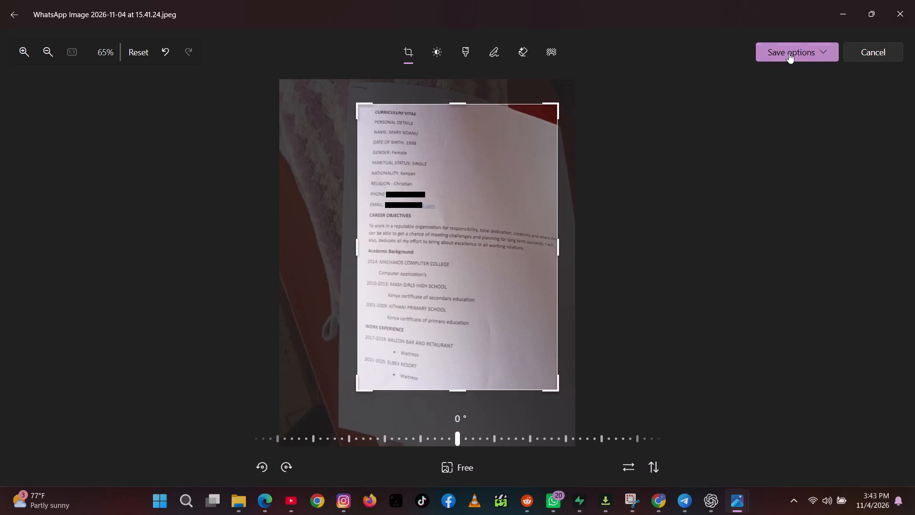
{"action": "left_click", "coordinate": [784, 92]}
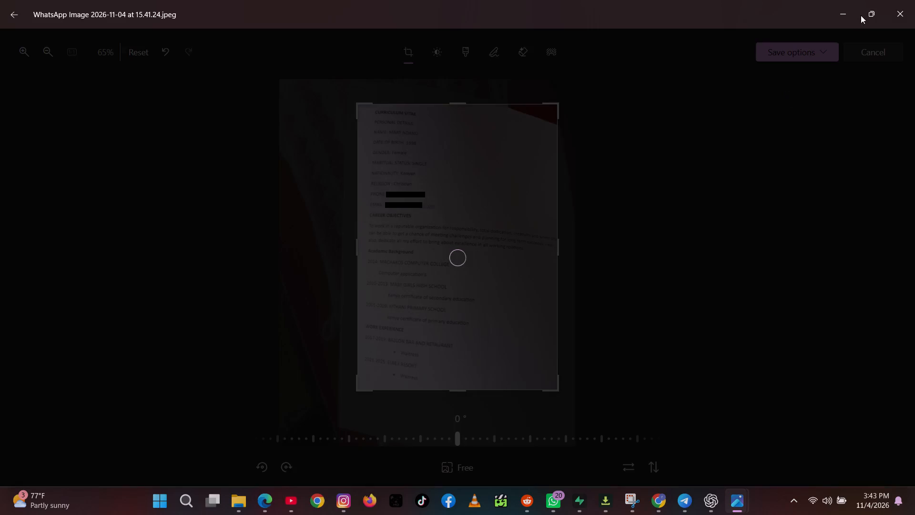
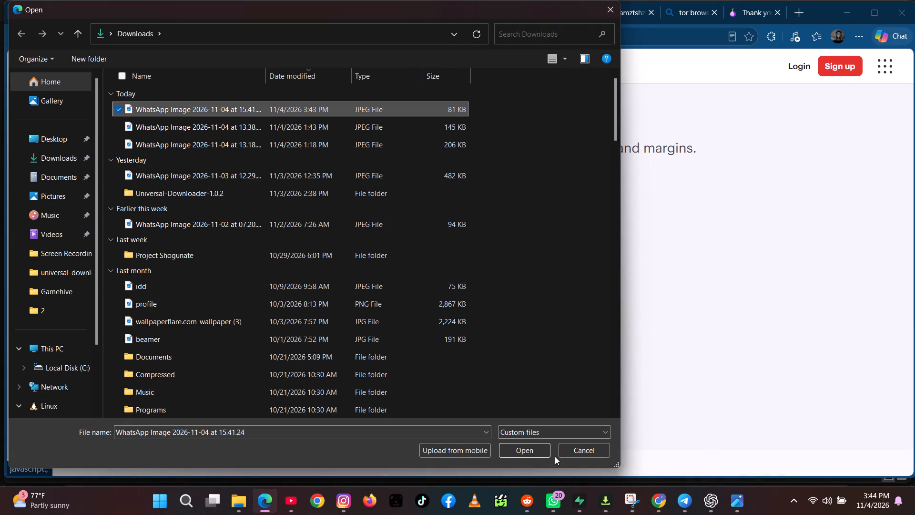
Load the image WhatsApp Image 2026-11-04 at 15.41.24 from Downloads into the JPG to PDF converter.
{"action": "left_click", "coordinate": [525, 442]}
{"action": "left_click", "coordinate": [514, 451]}
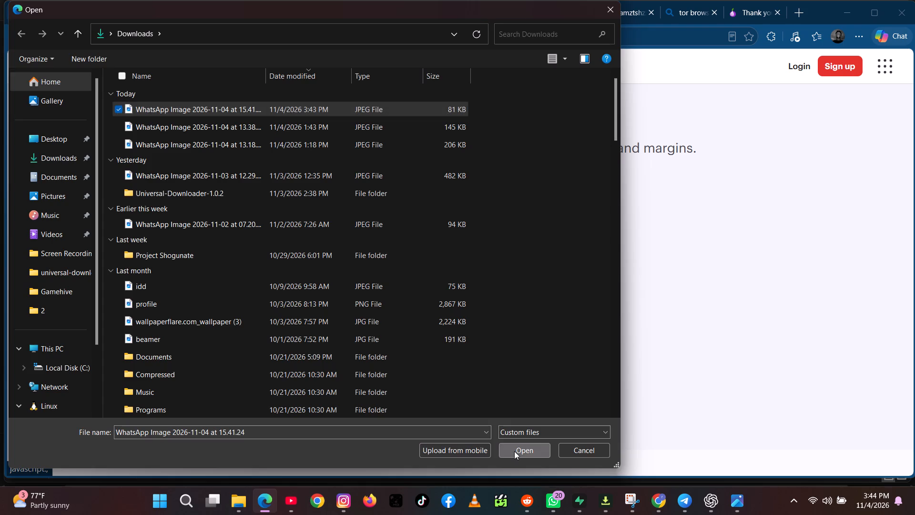
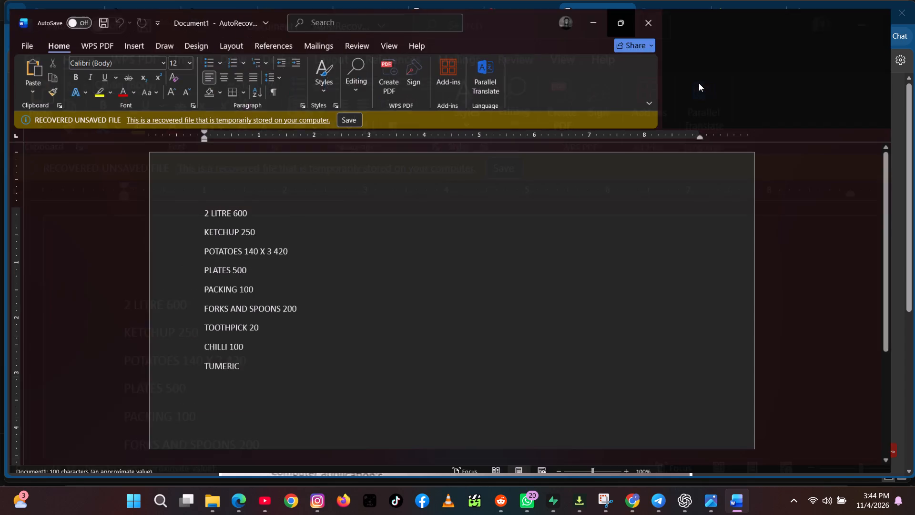
Delete the entire shopping list, from 2 LITRE 600 to TUMERIC, from the recovered Document1.
{"action": "left_click_drag", "start_coordinate": [257, 376], "coordinate": [192, 162]}
{"action": "key", "text": "BackSpace"}
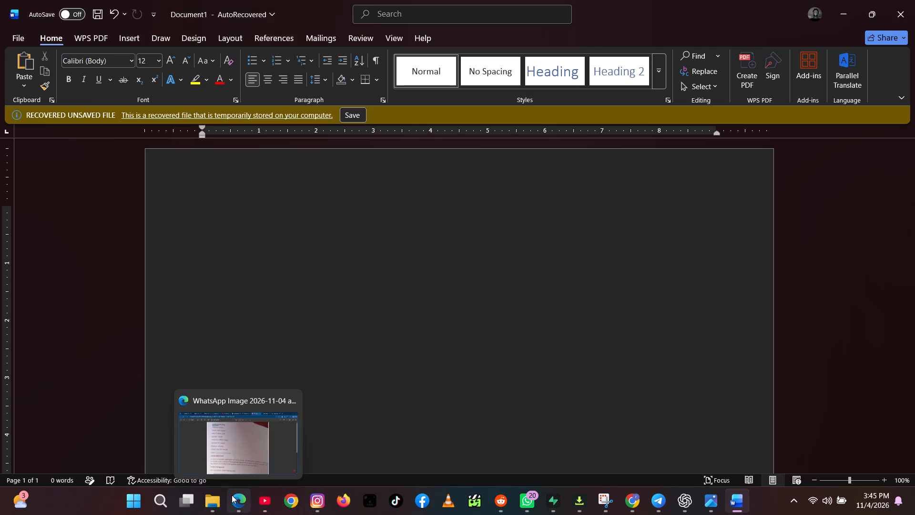
Open the newest WhatsApp Image PDF, dated 3:44 PM, from the Downloads folder in Word, converting it to an editable document.
{"action": "left_click", "coordinate": [211, 501]}
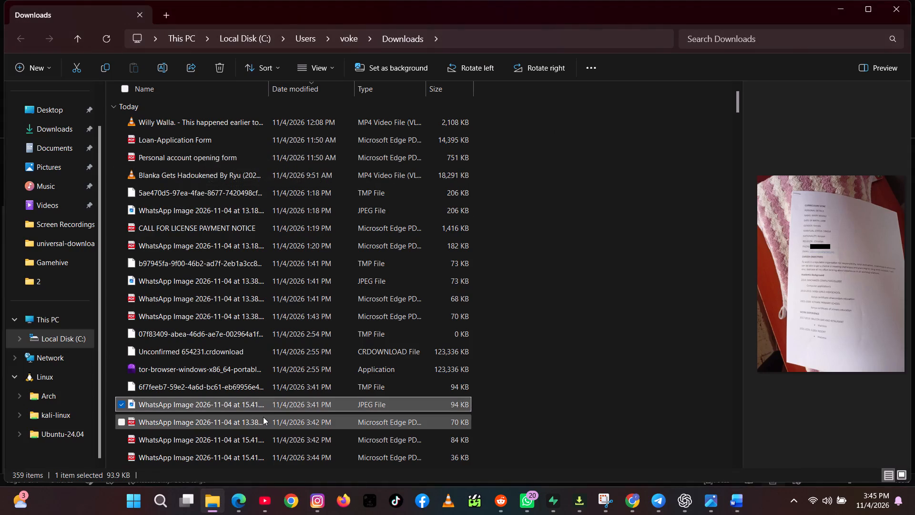
{"action": "scroll", "coordinate": [262, 417], "scroll_direction": "down", "scroll_amount": 1}
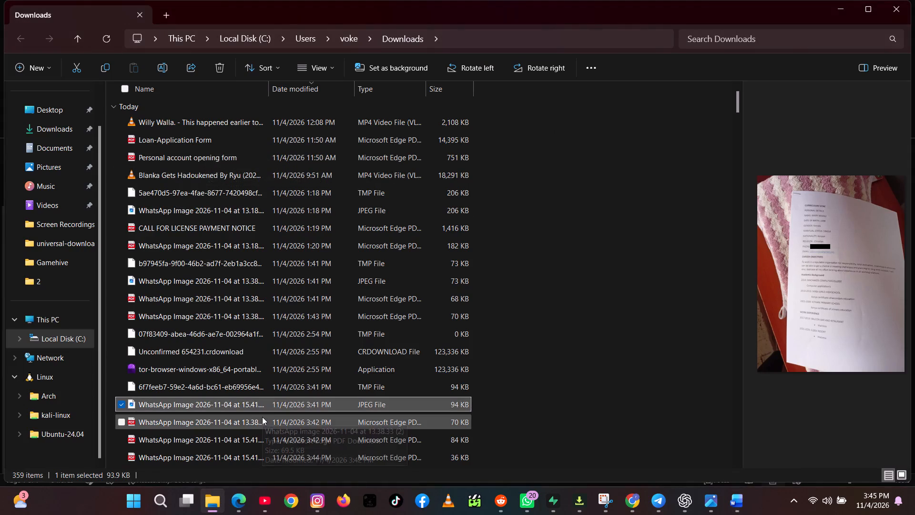
{"action": "scroll", "coordinate": [262, 417], "scroll_direction": "down", "scroll_amount": 1}
{"action": "left_click", "coordinate": [255, 451]}
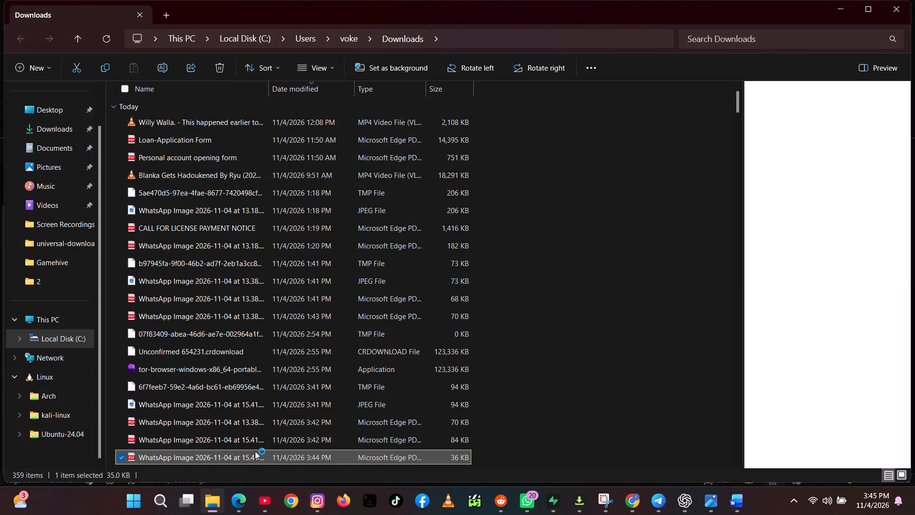
{"action": "right_click", "coordinate": [255, 451]}
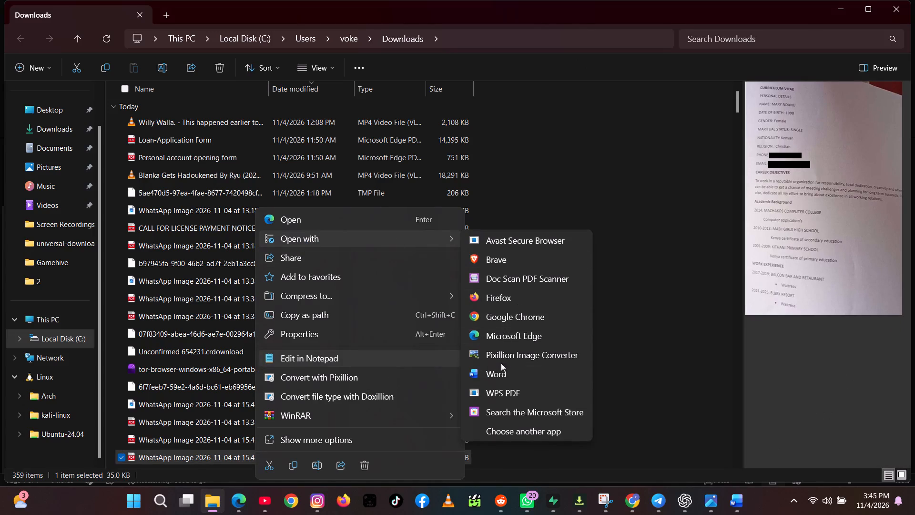
{"action": "left_click", "coordinate": [502, 369]}
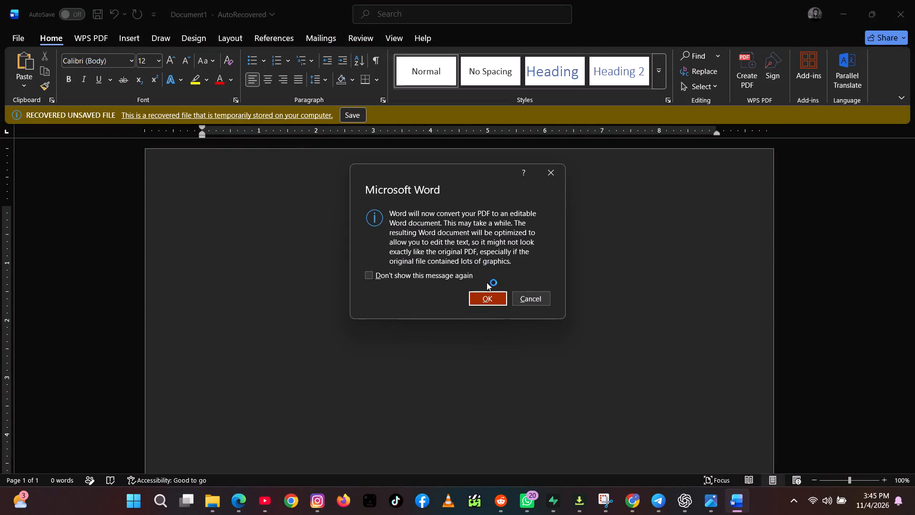
{"action": "left_click", "coordinate": [488, 296]}
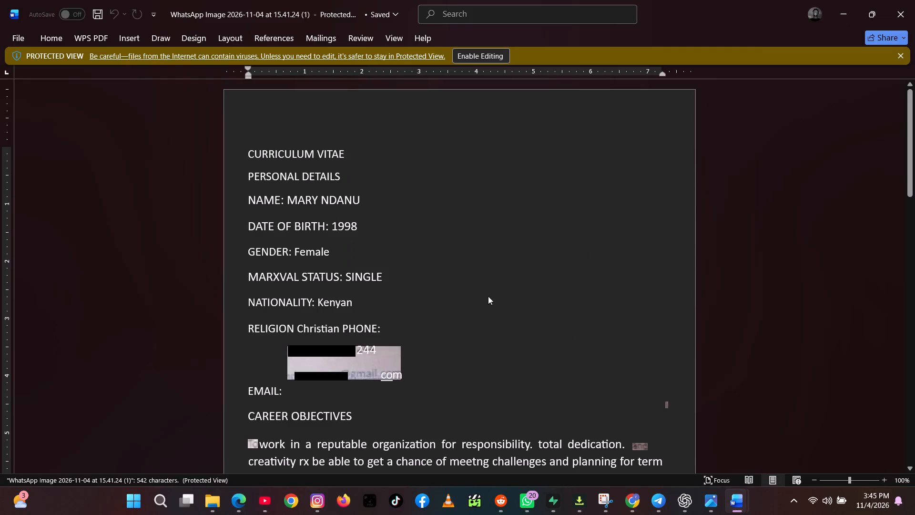
Select the converted CV's full contents, from the RESORT line on page two up to the CURRICULUM VITAE heading, and copy them.
{"action": "scroll", "coordinate": [488, 296], "scroll_direction": "down", "scroll_amount": 4}
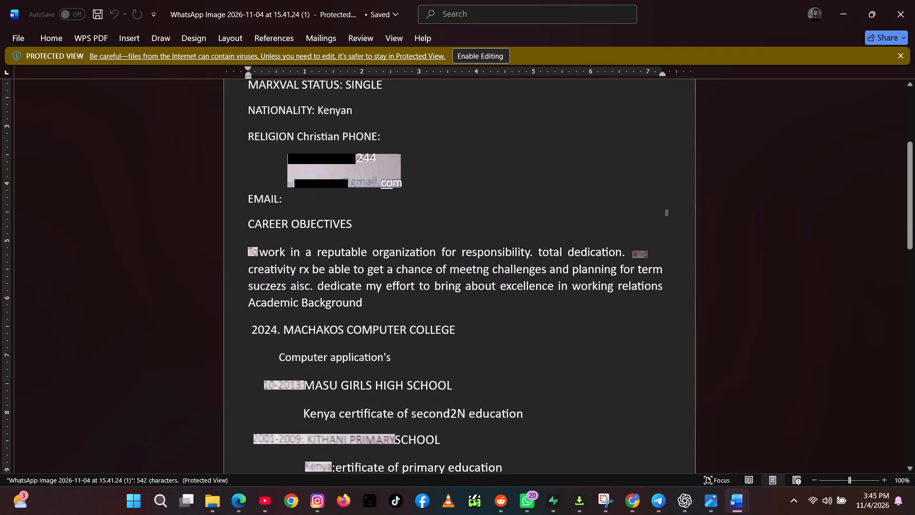
{"action": "left_click_drag", "start_coordinate": [417, 188], "coordinate": [339, 167]}
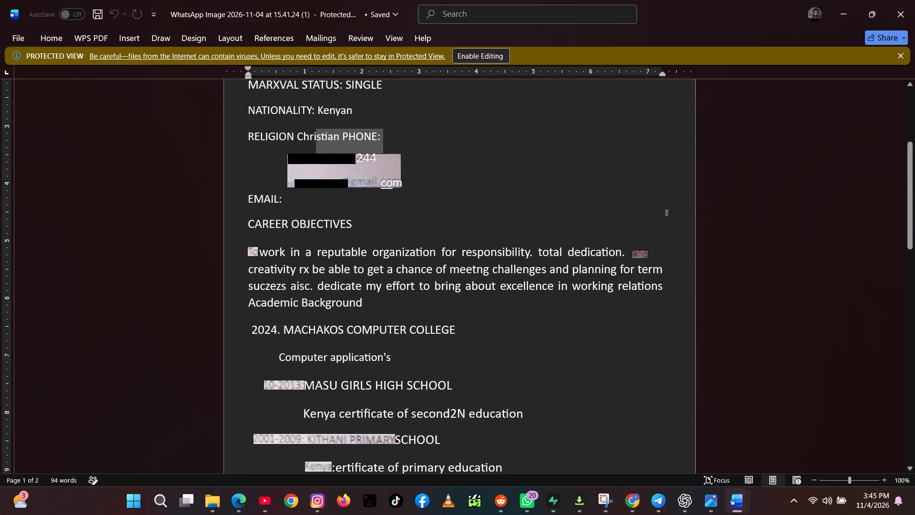
{"action": "left_click_drag", "start_coordinate": [339, 167], "coordinate": [440, 230]}
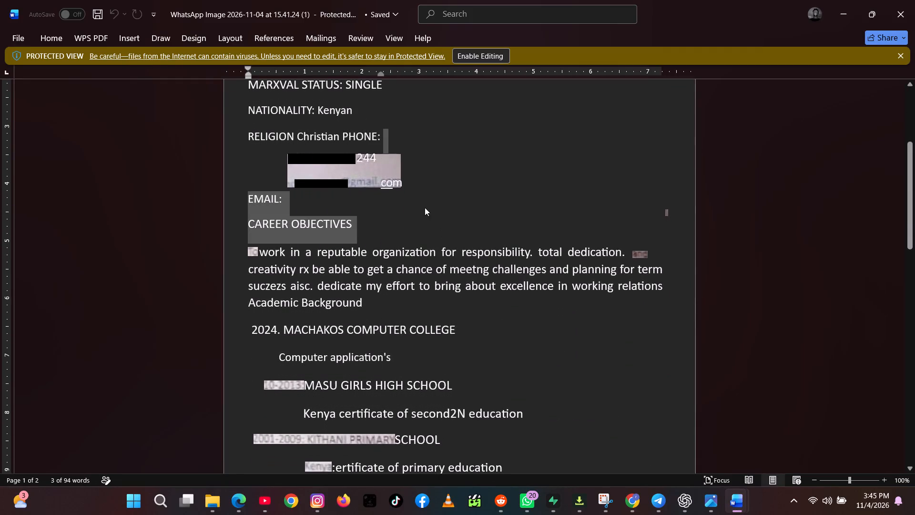
{"action": "left_click", "coordinate": [491, 204]}
{"action": "scroll", "coordinate": [402, 179], "scroll_direction": "down", "scroll_amount": 6}
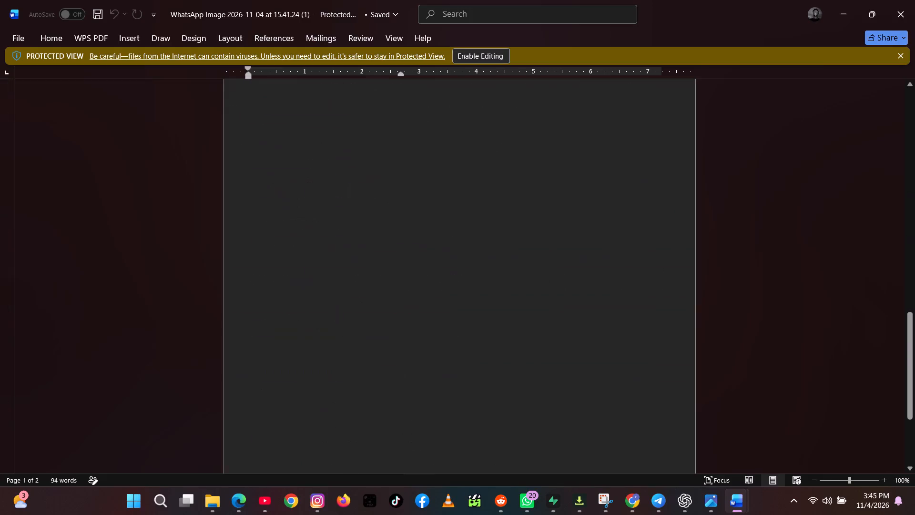
{"action": "scroll", "coordinate": [402, 179], "scroll_direction": "up", "scroll_amount": 4}
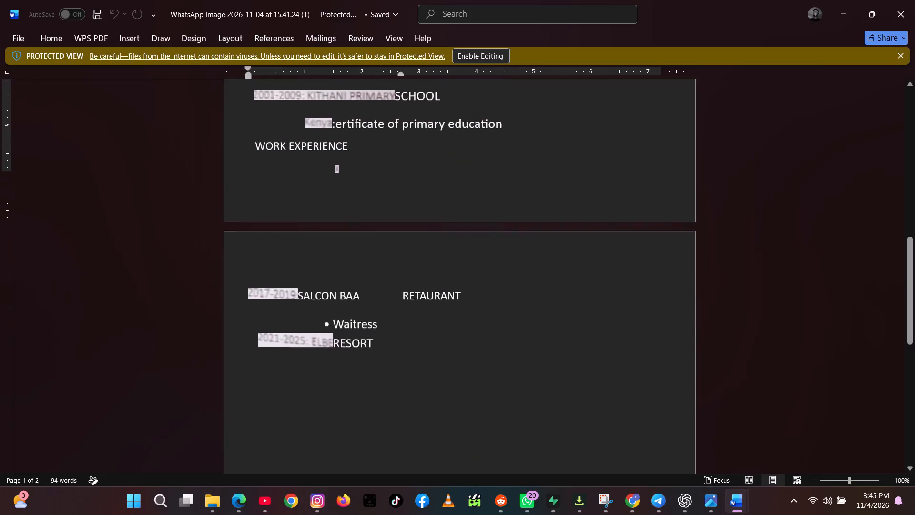
{"action": "left_click_drag", "start_coordinate": [383, 349], "coordinate": [256, 130]}
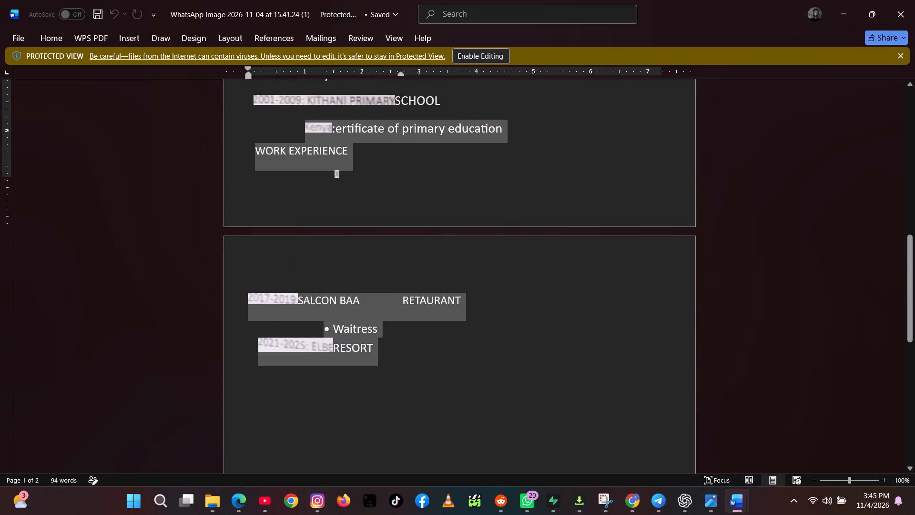
{"action": "left_click_drag", "start_coordinate": [256, 130], "coordinate": [233, 0]}
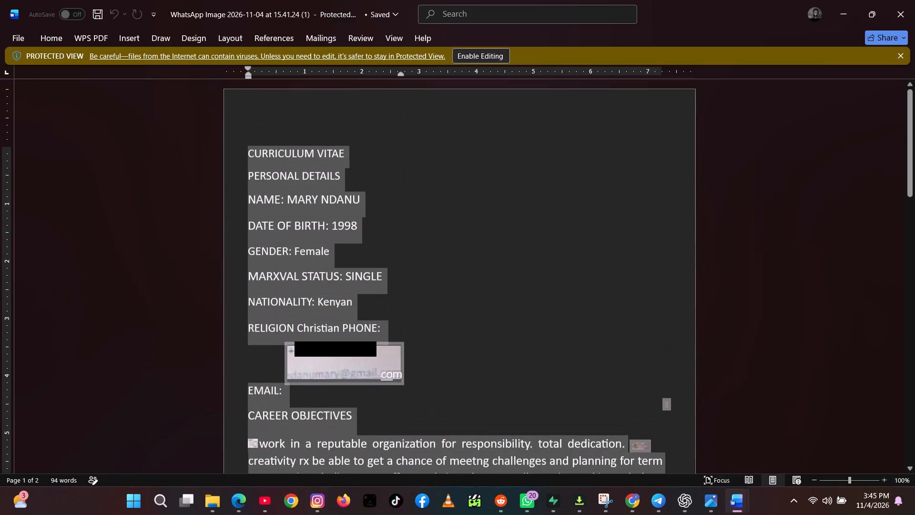
{"action": "left_click_drag", "start_coordinate": [233, 0], "coordinate": [232, 0]}
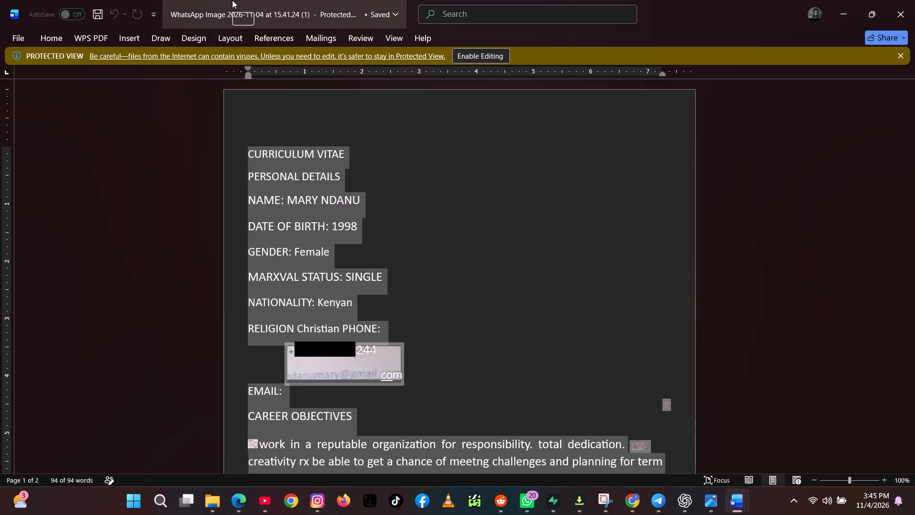
{"action": "key", "text": "ctrl+c"}
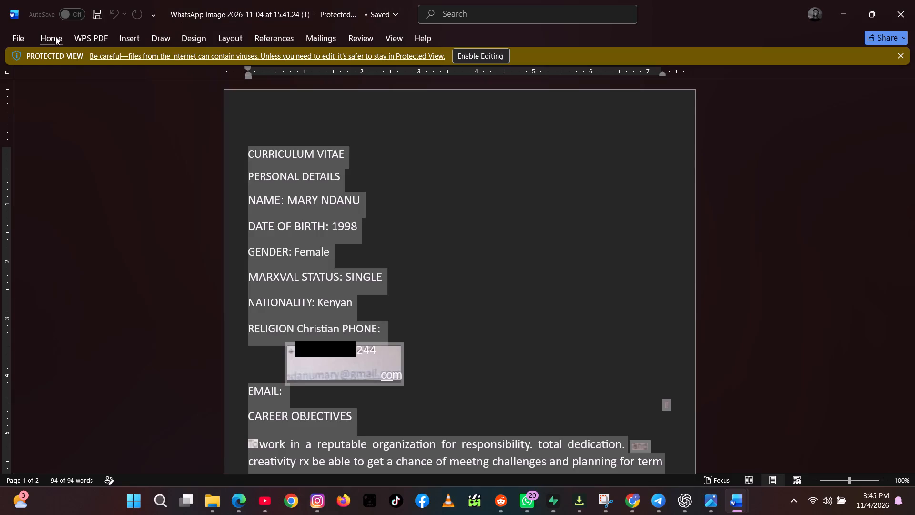
{"action": "left_click", "coordinate": [55, 37]}
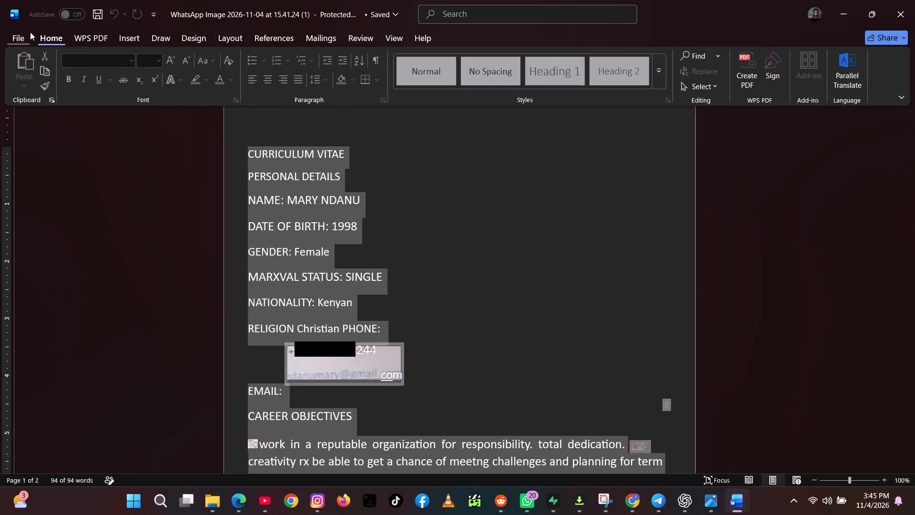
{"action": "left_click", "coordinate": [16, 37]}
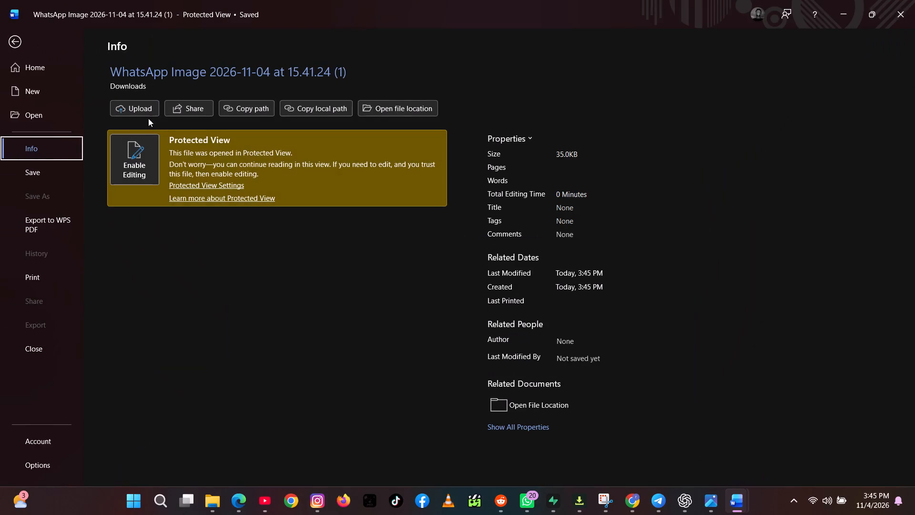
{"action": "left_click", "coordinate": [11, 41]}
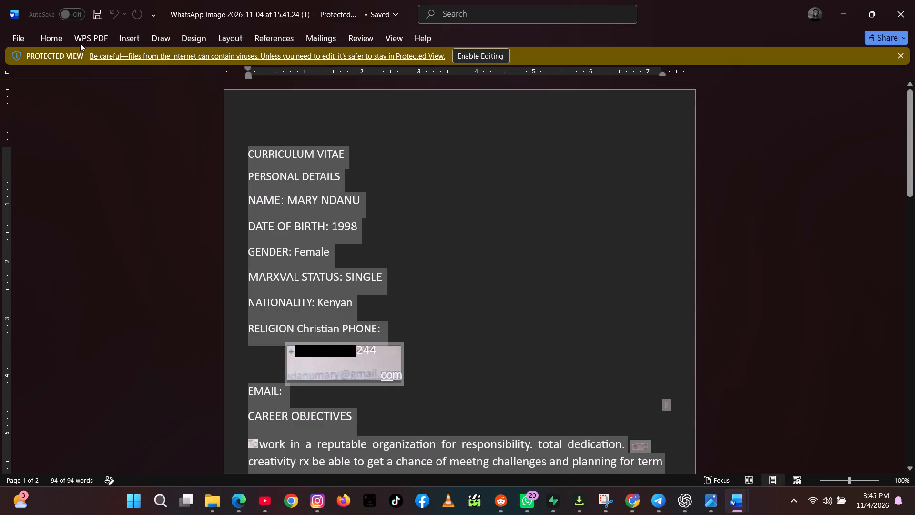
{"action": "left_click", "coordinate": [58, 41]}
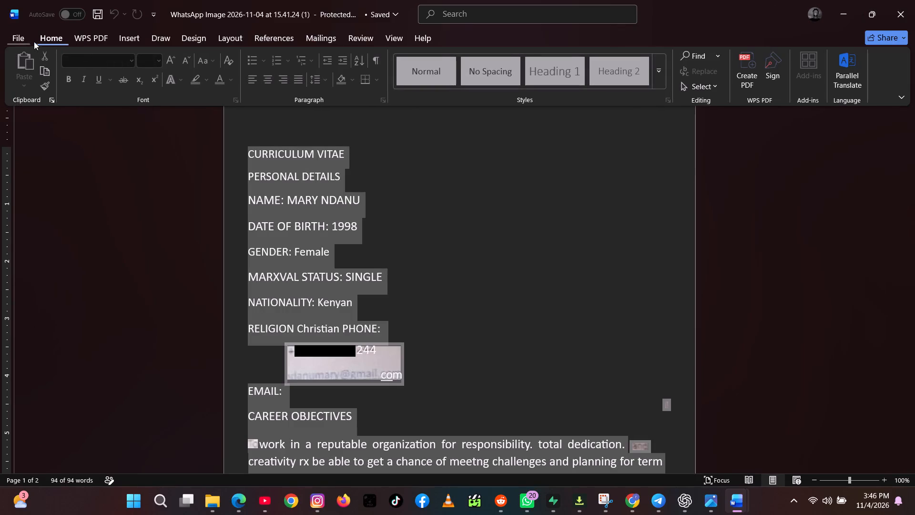
Create a new blank document and paste the copied curriculum vitae content into it.
{"action": "left_click", "coordinate": [19, 37]}
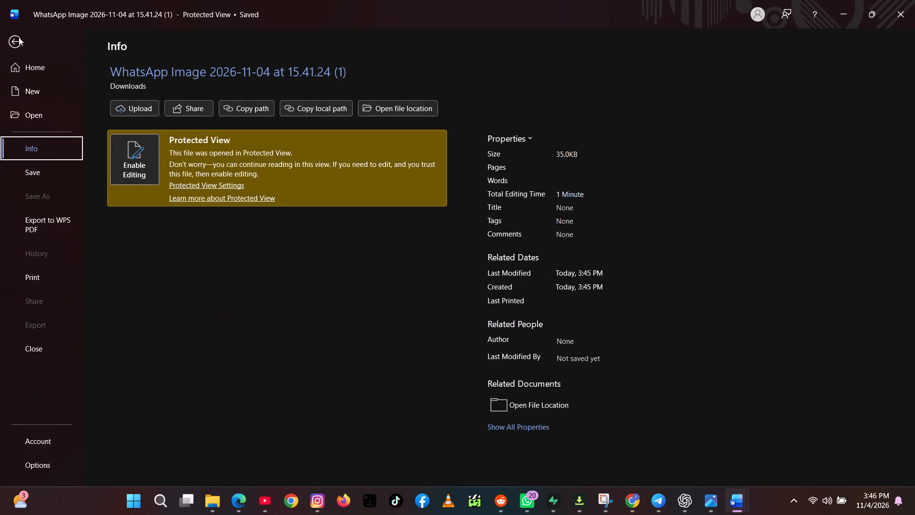
{"action": "left_click", "coordinate": [33, 93]}
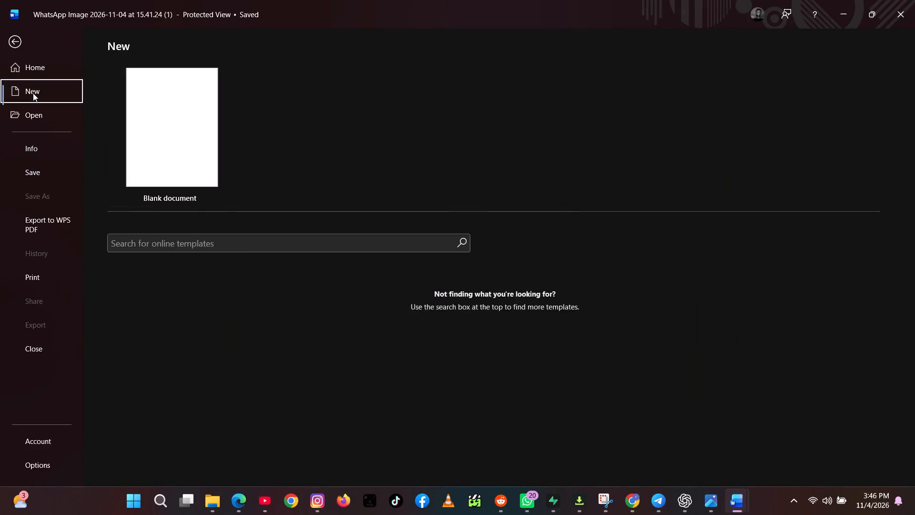
{"action": "left_click", "coordinate": [145, 108]}
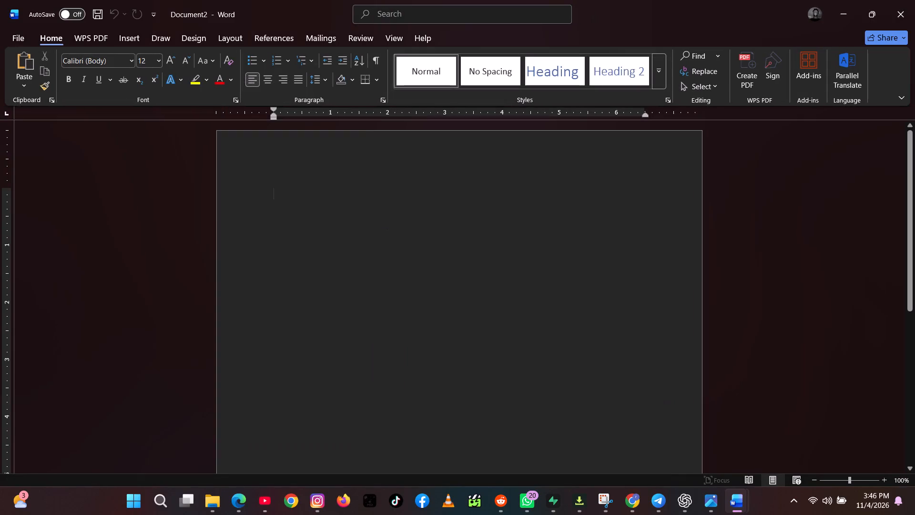
{"action": "key", "text": "ctrl+v"}
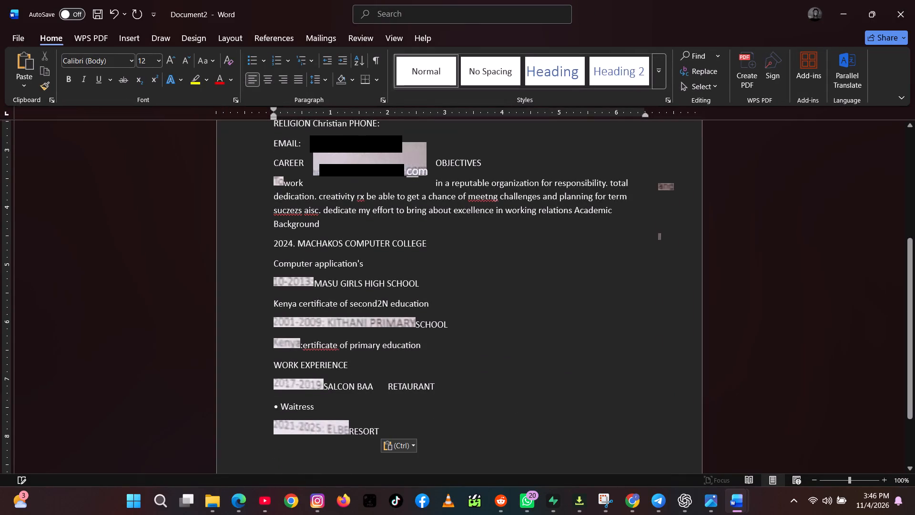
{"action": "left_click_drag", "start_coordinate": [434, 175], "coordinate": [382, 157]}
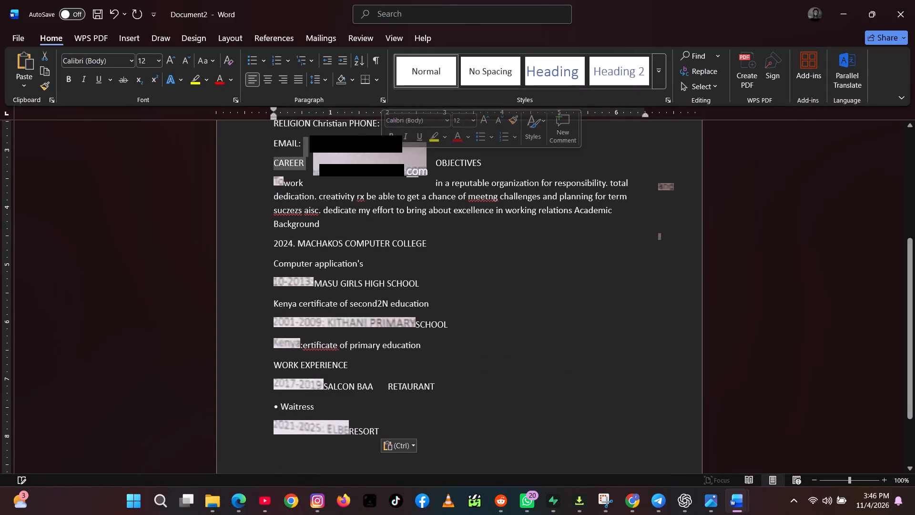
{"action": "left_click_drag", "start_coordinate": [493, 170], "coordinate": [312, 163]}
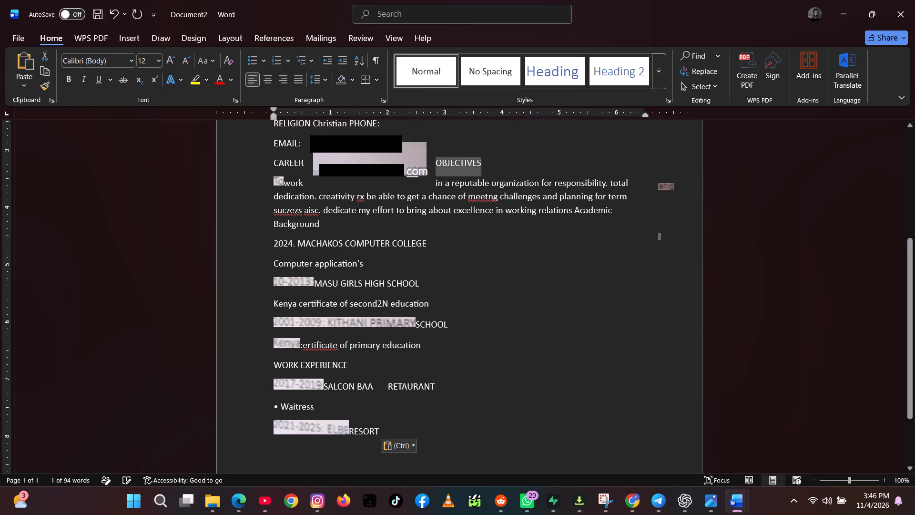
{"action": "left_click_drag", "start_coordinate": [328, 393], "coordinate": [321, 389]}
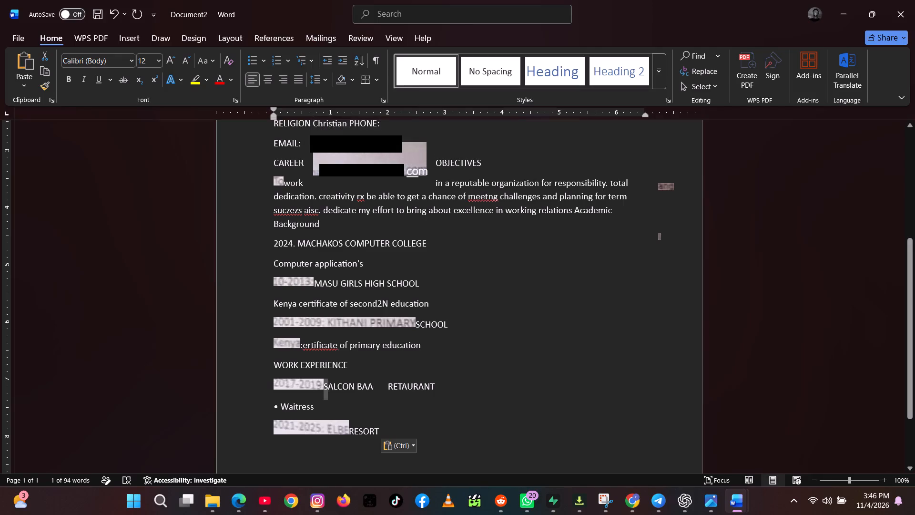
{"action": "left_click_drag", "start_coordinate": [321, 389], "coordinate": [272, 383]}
Cut the overlapping number text box and the scanned picture fragment beside the EMAIL and CAREER OBJECTIVES lines.
{"action": "scroll", "coordinate": [272, 383], "scroll_direction": "up", "scroll_amount": 8}
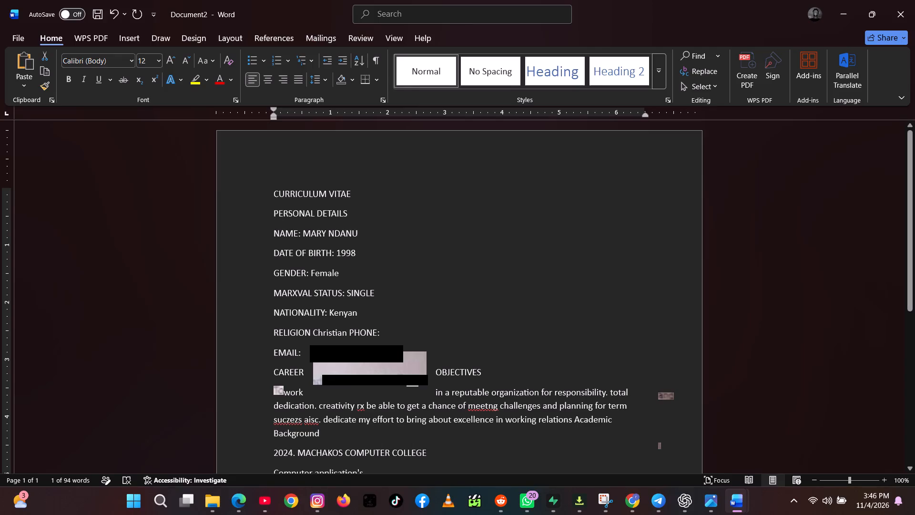
{"action": "left_click", "coordinate": [403, 363]}
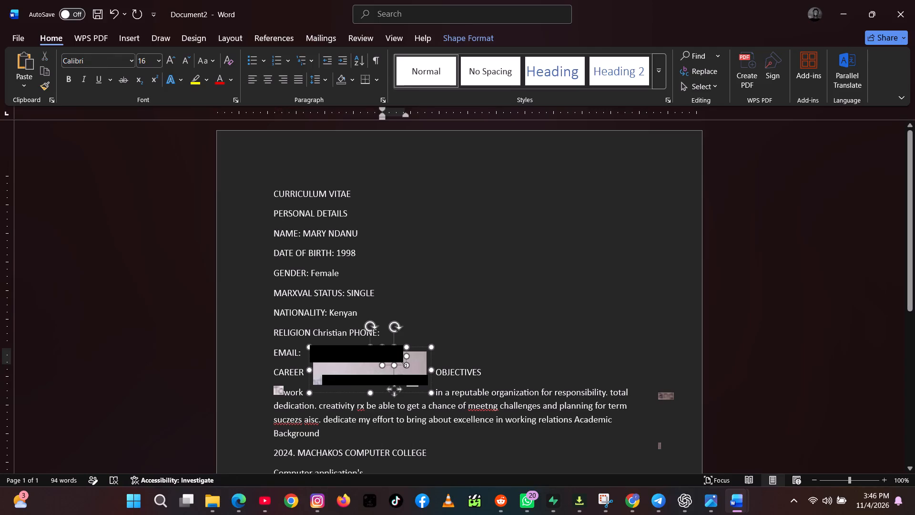
{"action": "key", "text": "Delete"}
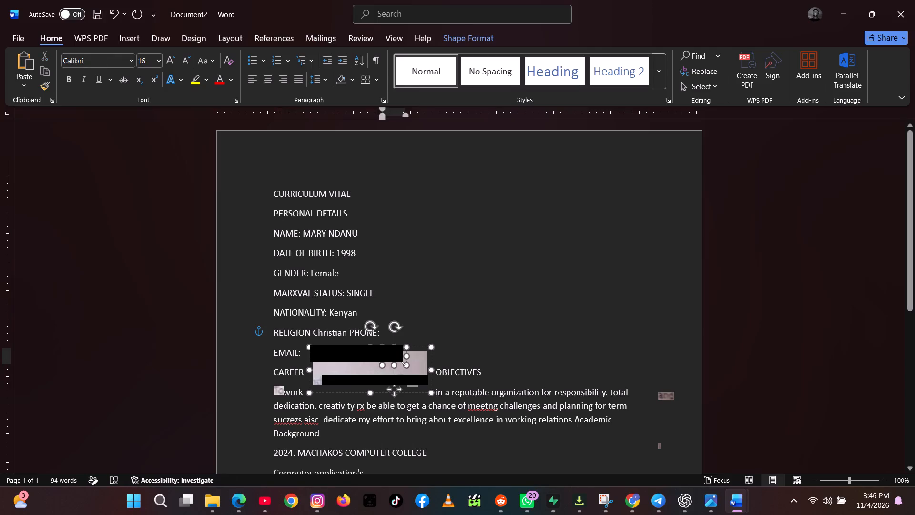
{"action": "key", "text": "Delete"}
{"action": "right_click", "coordinate": [403, 363]}
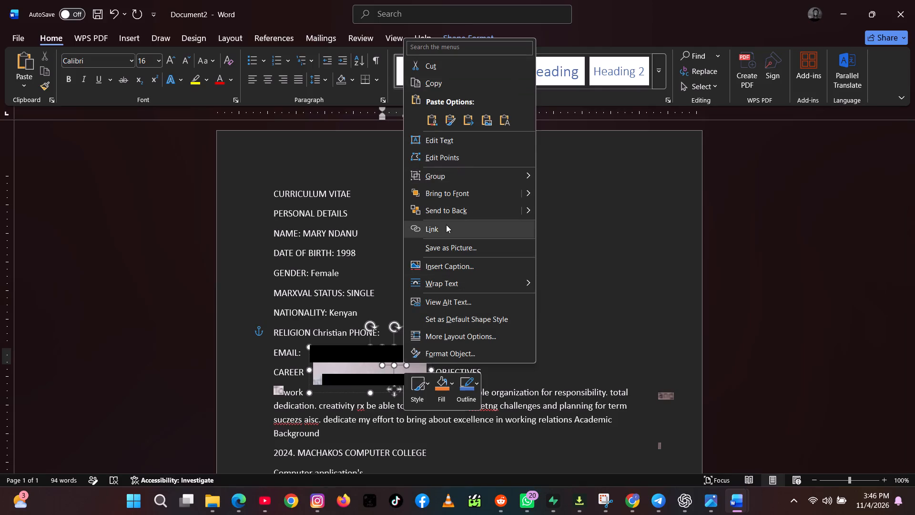
{"action": "left_click", "coordinate": [430, 63]}
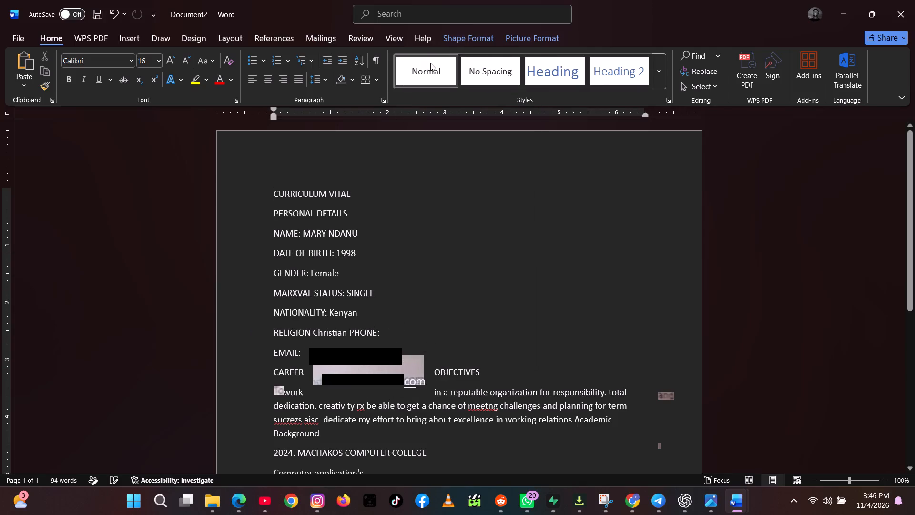
{"action": "left_click", "coordinate": [352, 368]}
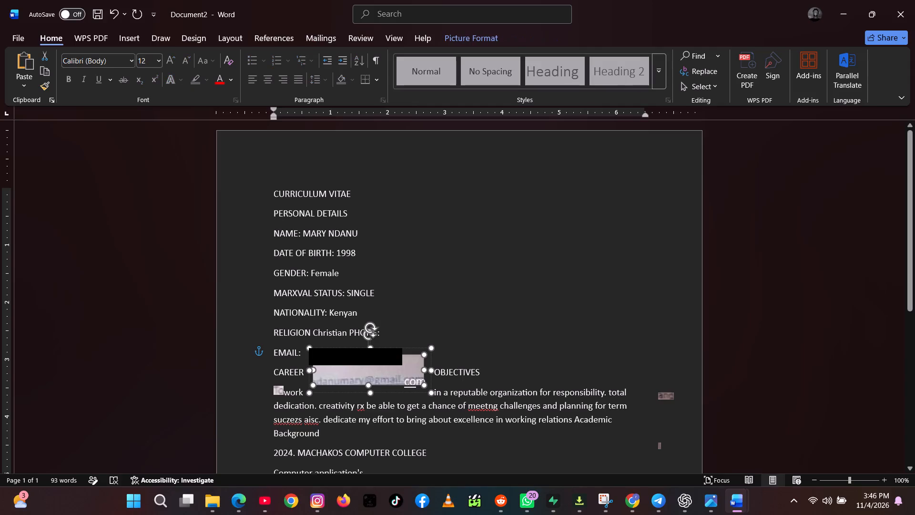
{"action": "right_click", "coordinate": [352, 368]}
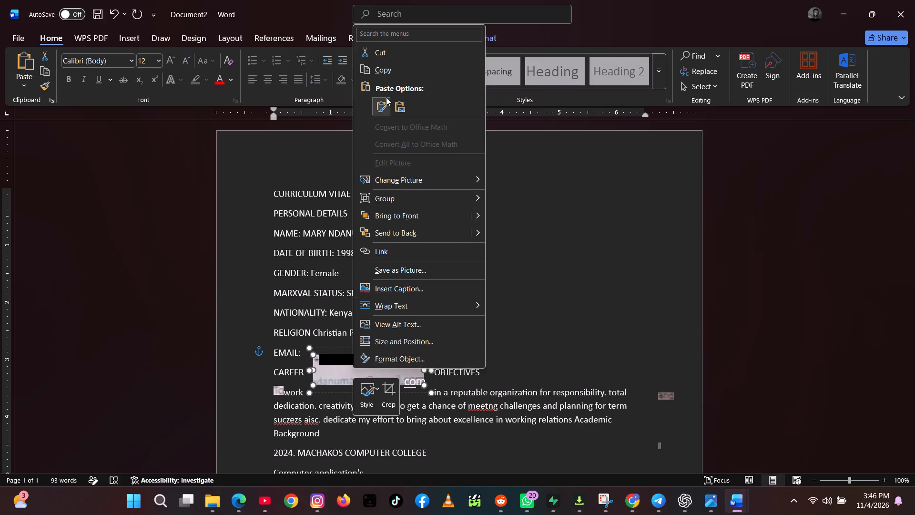
{"action": "left_click", "coordinate": [383, 53]}
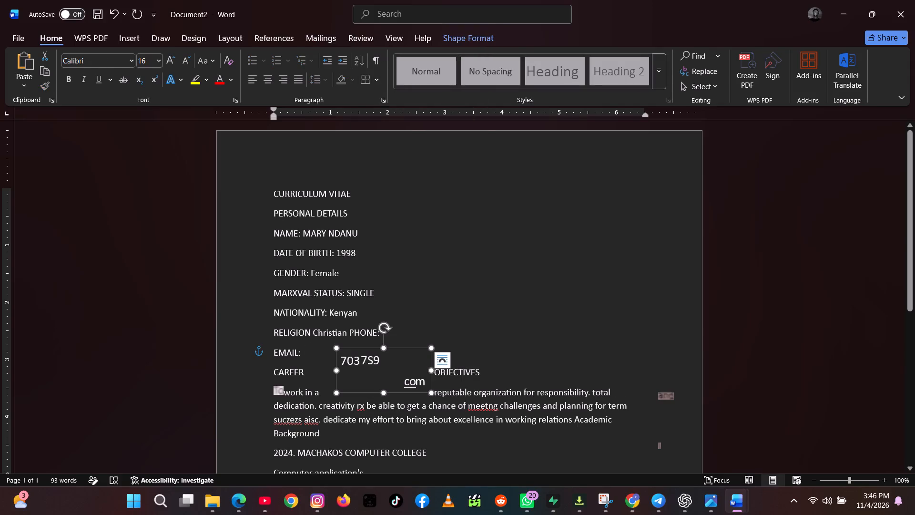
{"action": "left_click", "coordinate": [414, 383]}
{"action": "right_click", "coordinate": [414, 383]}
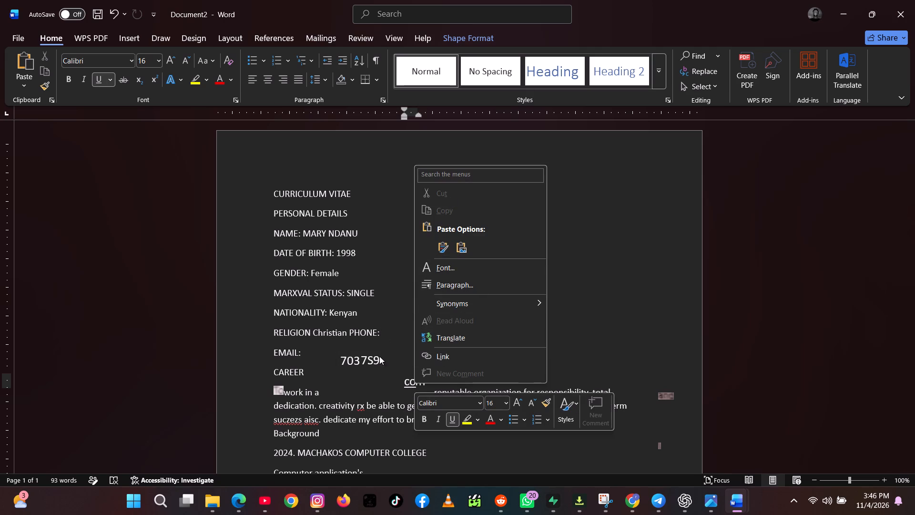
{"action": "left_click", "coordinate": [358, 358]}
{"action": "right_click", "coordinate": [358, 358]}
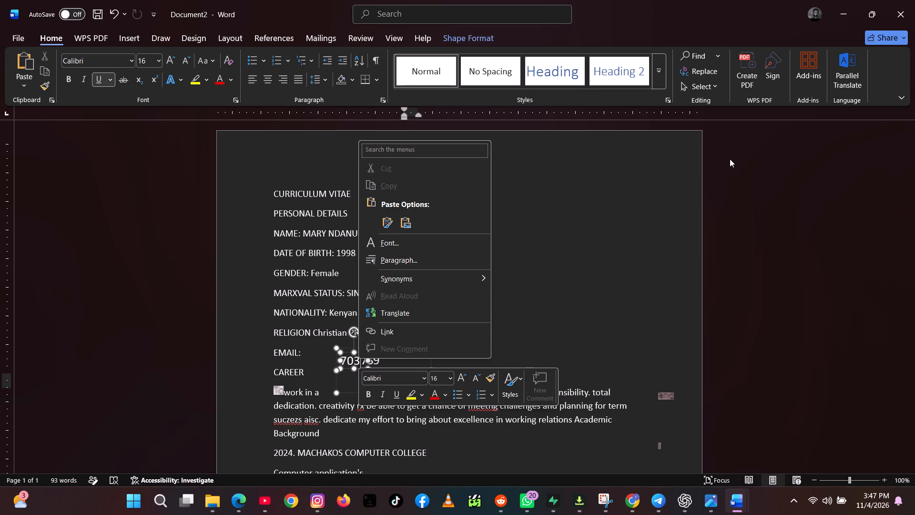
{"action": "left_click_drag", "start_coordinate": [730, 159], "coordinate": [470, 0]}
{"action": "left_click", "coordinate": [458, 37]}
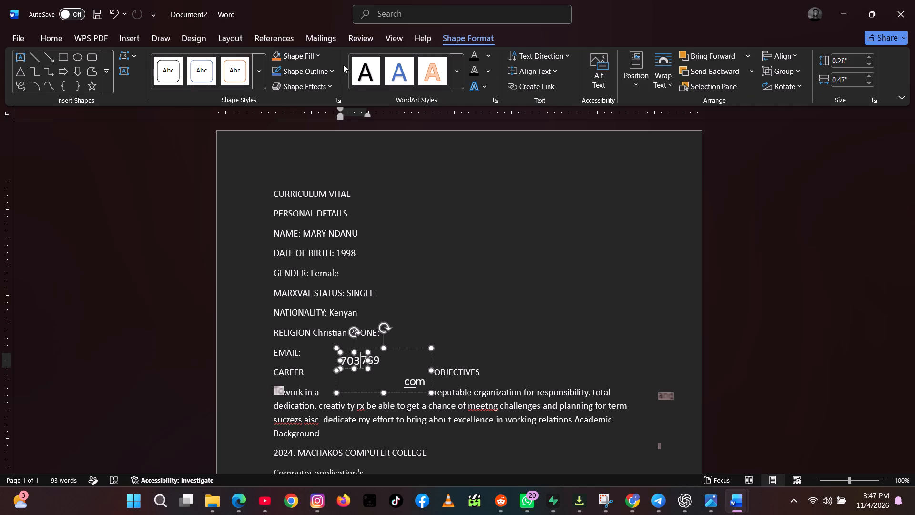
Cut the text box holding the trailing digits of the phone number fragment beside the EMAIL line.
{"action": "left_click_drag", "start_coordinate": [378, 363], "coordinate": [473, 343]}
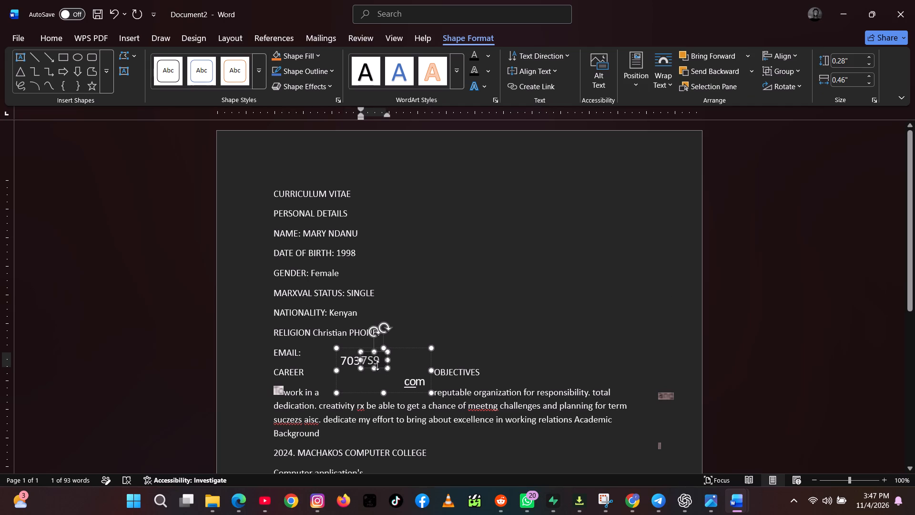
{"action": "right_click", "coordinate": [377, 365]}
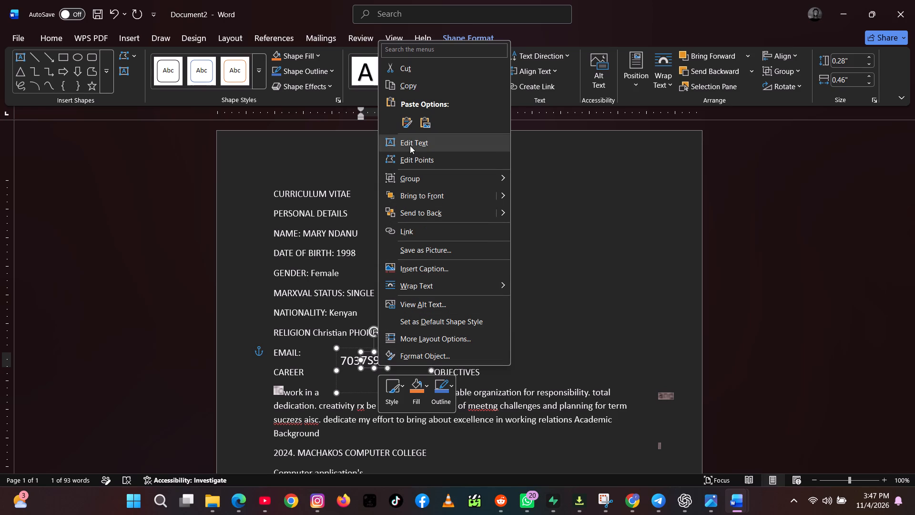
{"action": "left_click", "coordinate": [408, 73]}
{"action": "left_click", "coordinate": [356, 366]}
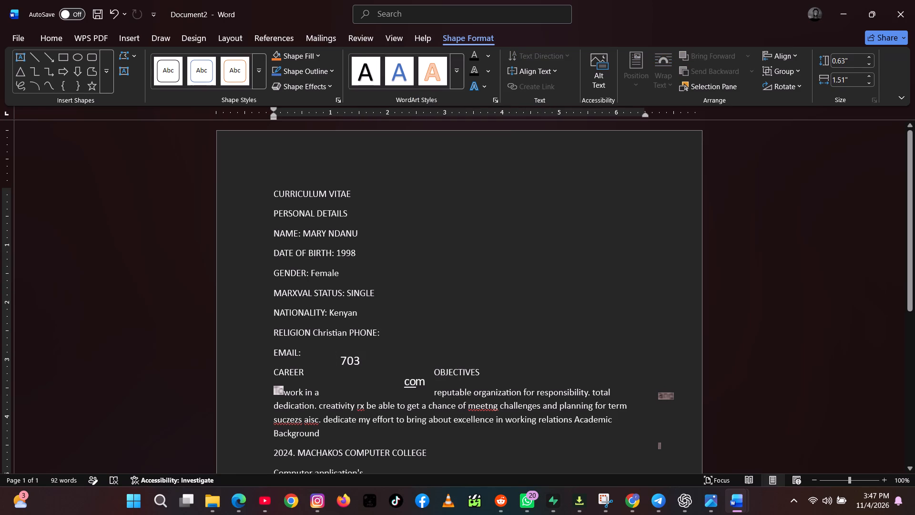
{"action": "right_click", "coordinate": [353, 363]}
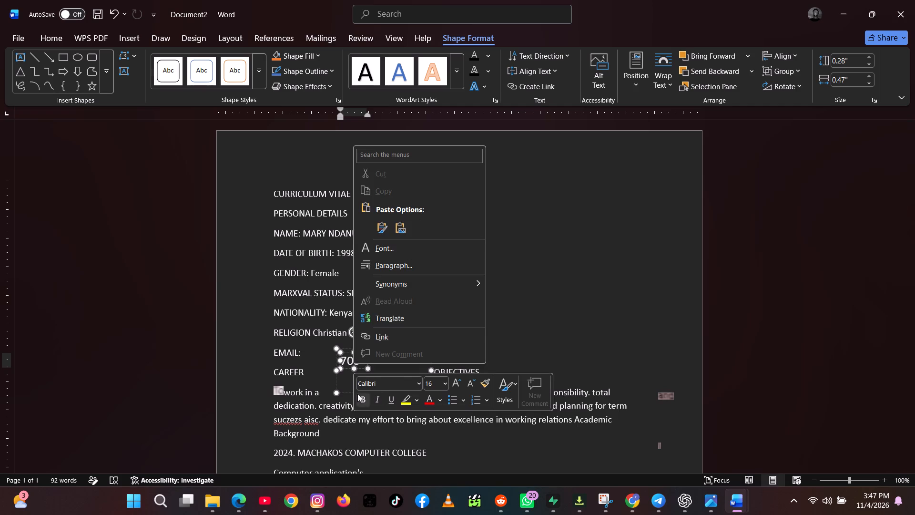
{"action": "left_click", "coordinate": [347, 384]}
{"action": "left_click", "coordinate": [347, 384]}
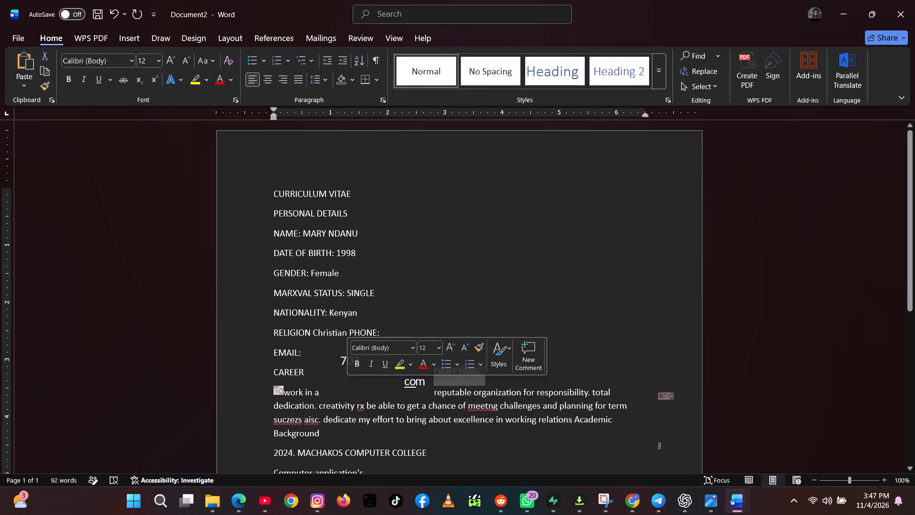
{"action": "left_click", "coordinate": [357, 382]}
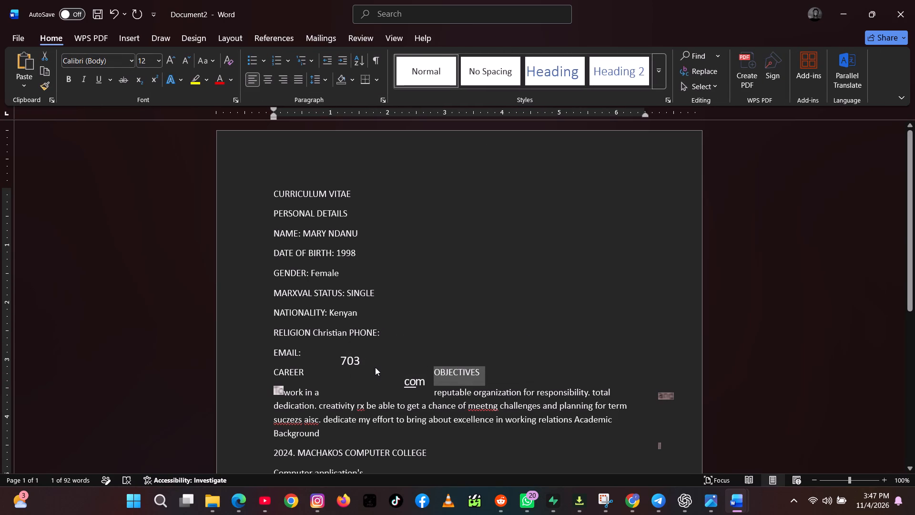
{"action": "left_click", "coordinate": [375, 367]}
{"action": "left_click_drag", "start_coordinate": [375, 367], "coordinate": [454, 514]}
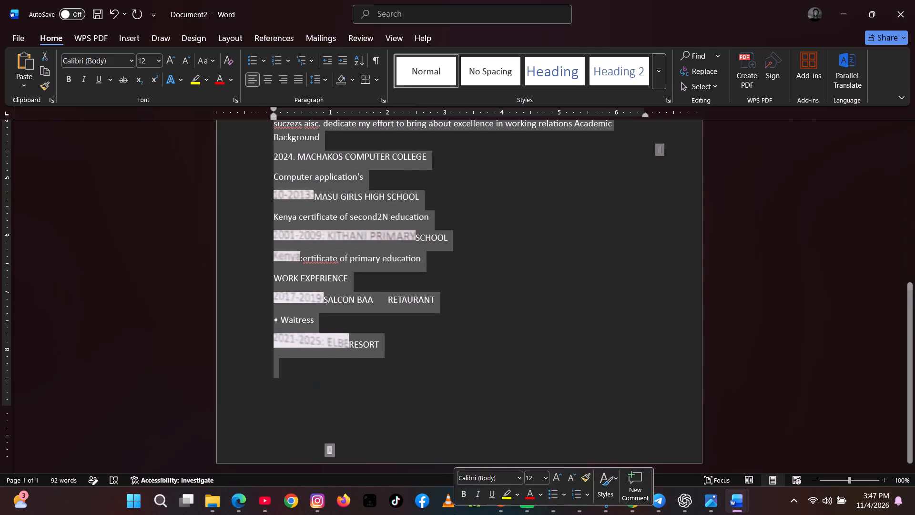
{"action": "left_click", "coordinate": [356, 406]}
Cut the inline picture fragments in front of RESORT, SALCON BAA RETAURANT and the certificate of primary education line.
{"action": "left_click", "coordinate": [307, 340]}
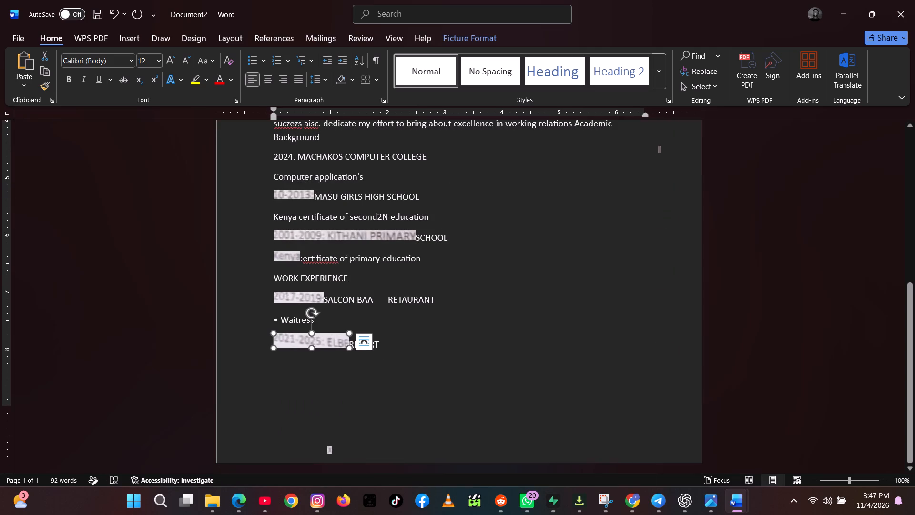
{"action": "right_click", "coordinate": [307, 340]}
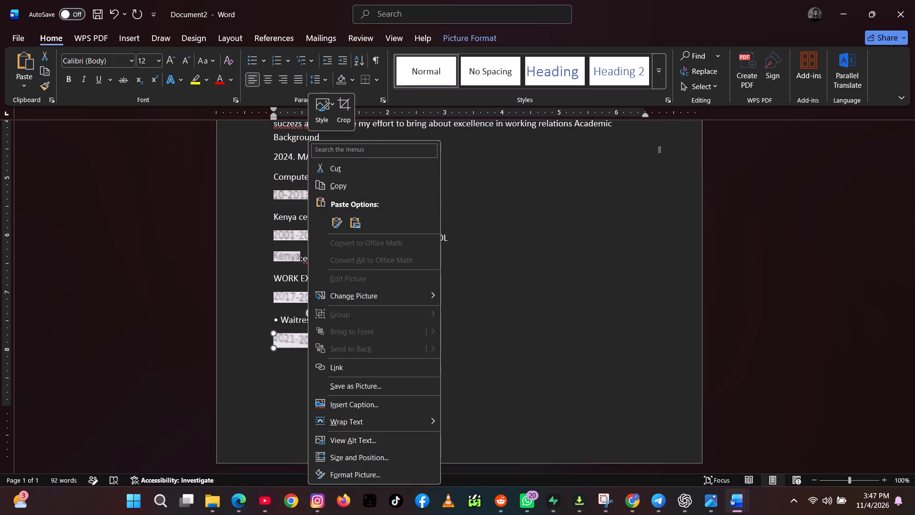
{"action": "left_click", "coordinate": [336, 169]}
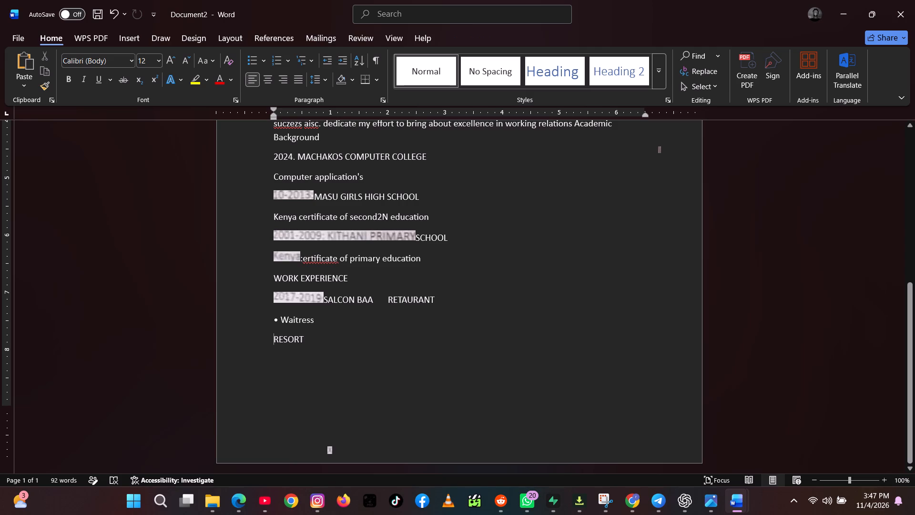
{"action": "left_click", "coordinate": [290, 300]}
{"action": "right_click", "coordinate": [290, 300]}
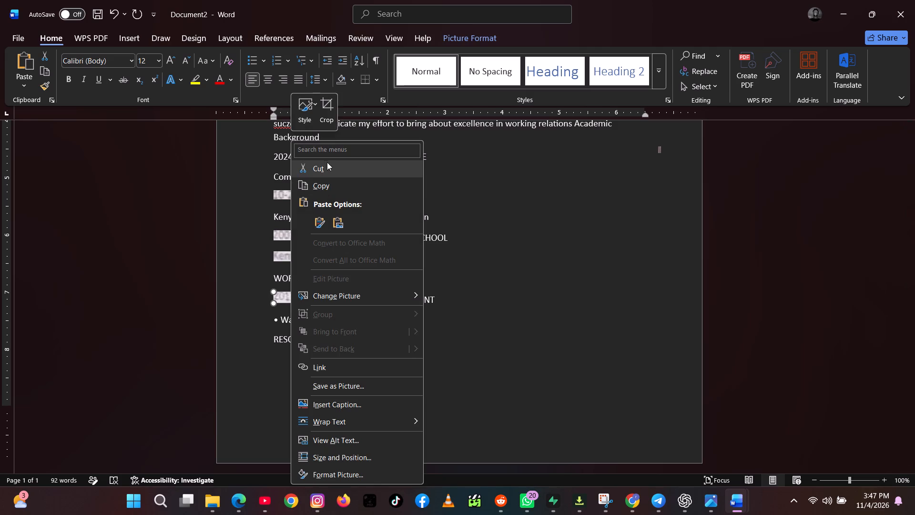
{"action": "left_click", "coordinate": [324, 165]}
{"action": "left_click", "coordinate": [284, 260]}
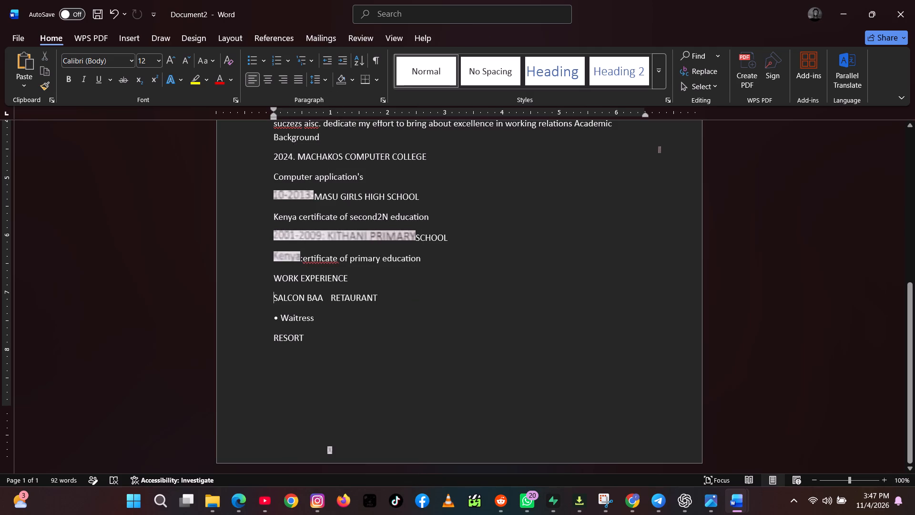
{"action": "right_click", "coordinate": [295, 261]}
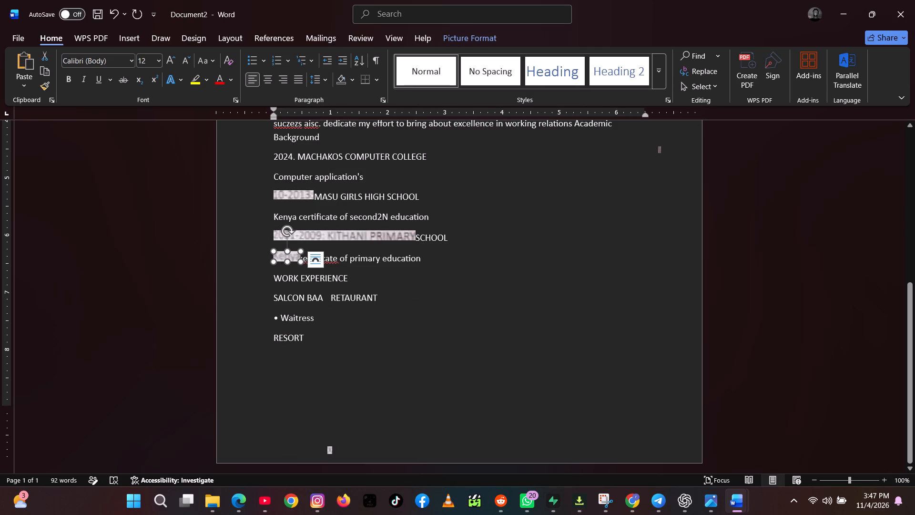
{"action": "left_click", "coordinate": [323, 173]}
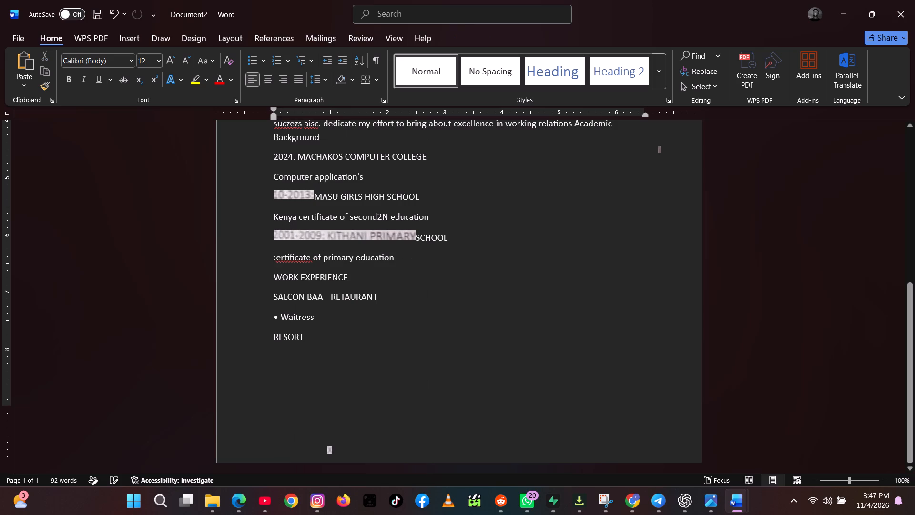
Cut the inline picture fragments in front of the SCHOOL, MASU GIRLS HIGH SCHOOL and "work in a" lines.
{"action": "left_click", "coordinate": [315, 234]}
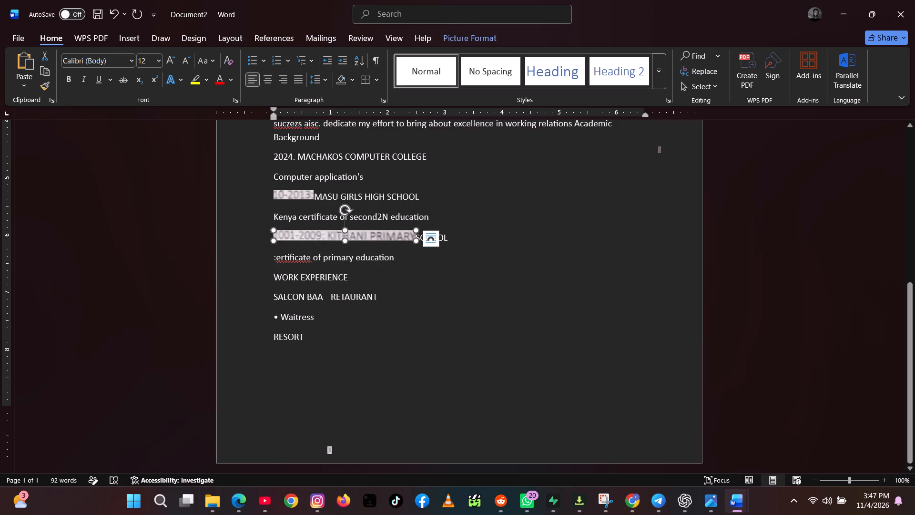
{"action": "right_click", "coordinate": [315, 234]}
{"action": "left_click", "coordinate": [346, 167]}
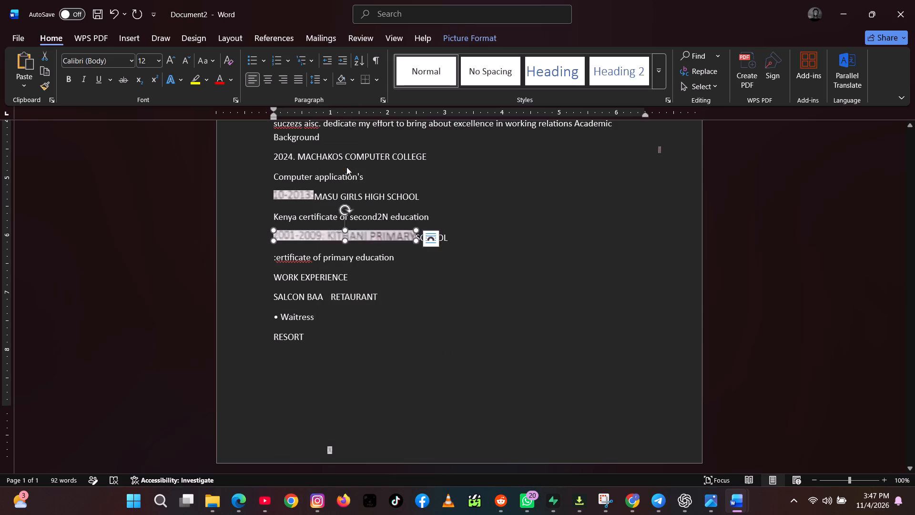
{"action": "left_click", "coordinate": [298, 194]}
{"action": "right_click", "coordinate": [298, 194]}
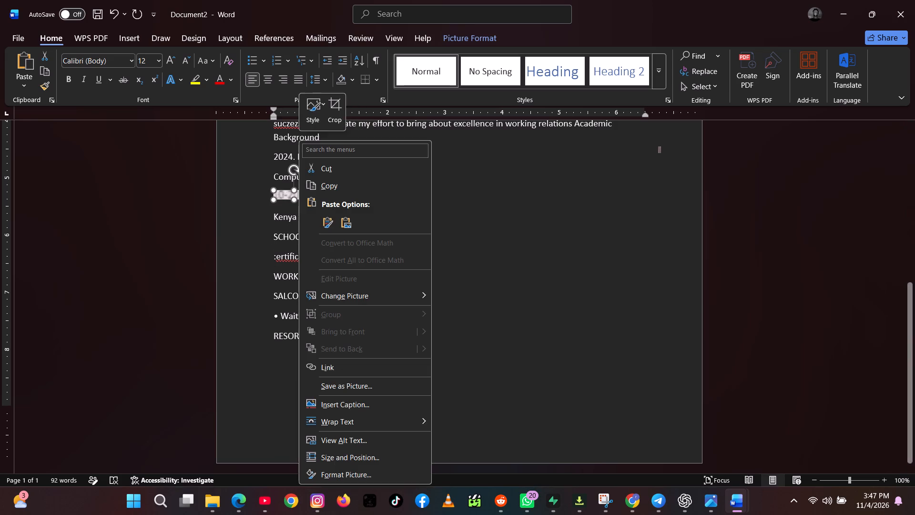
{"action": "left_click", "coordinate": [326, 172]}
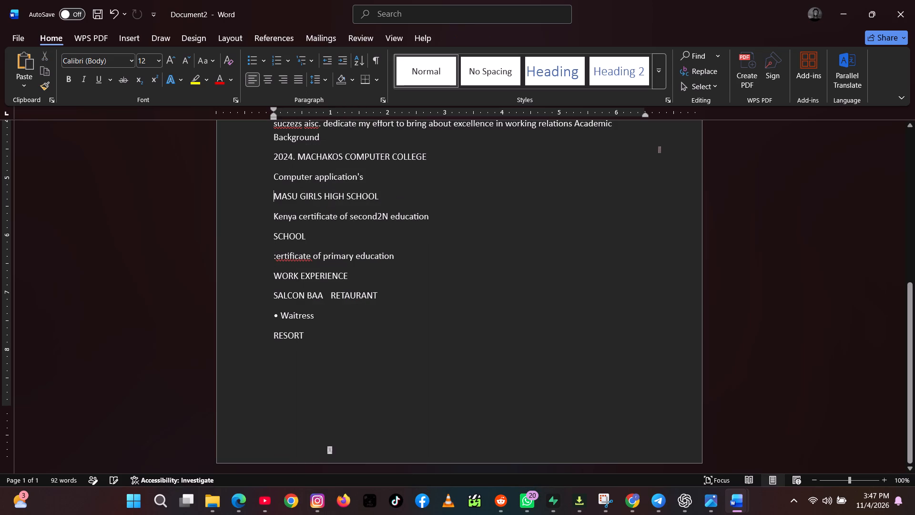
{"action": "scroll", "coordinate": [305, 178], "scroll_direction": "up", "scroll_amount": 2}
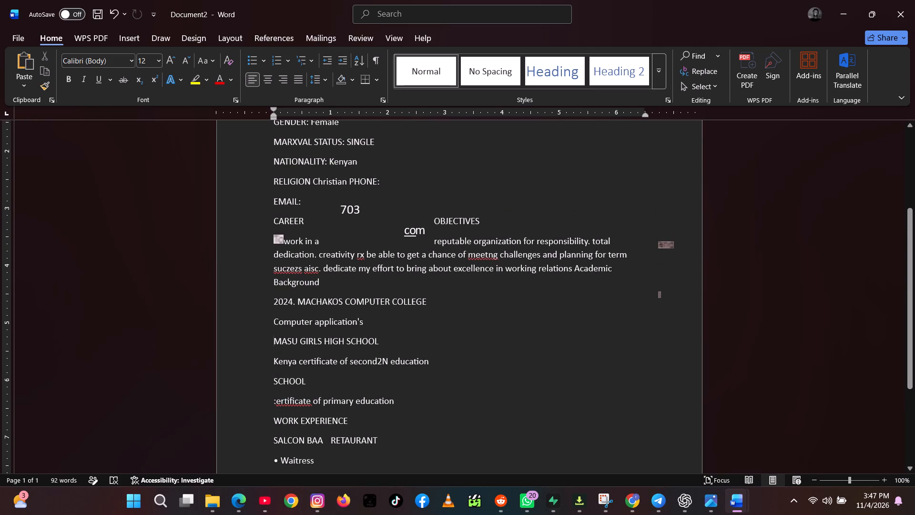
{"action": "left_click", "coordinate": [279, 238]}
{"action": "right_click", "coordinate": [279, 238]}
{"action": "left_click", "coordinate": [316, 173]}
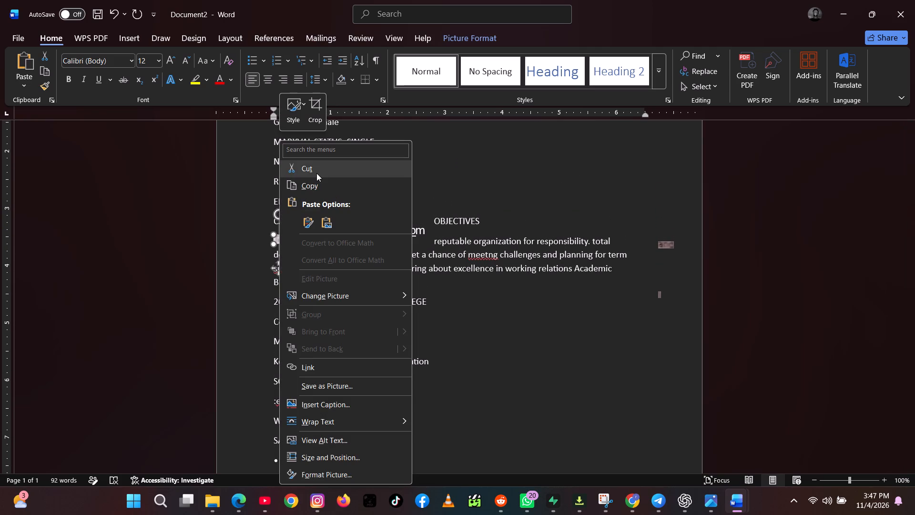
Shrink the leftover text box holding the phone number fragment and "com" until it clears the CAREER OBJECTIVES line.
{"action": "left_click", "coordinate": [411, 231]}
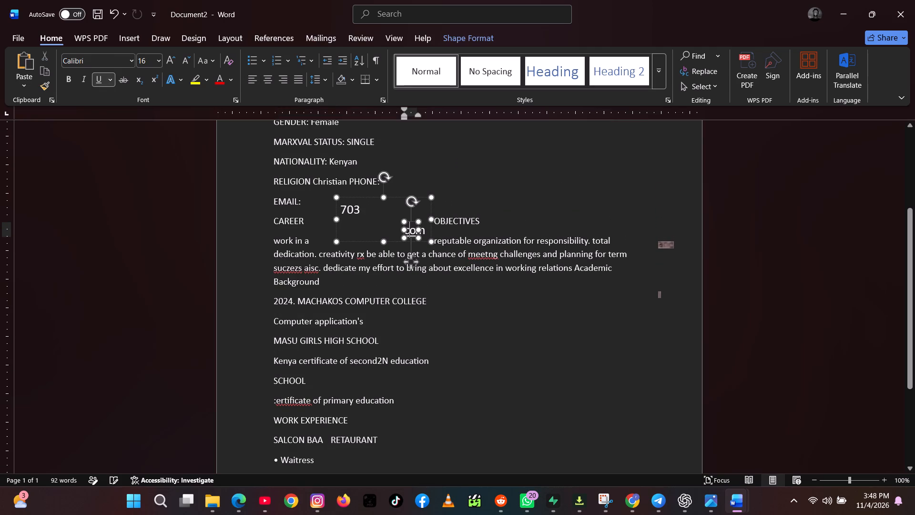
{"action": "right_click", "coordinate": [411, 231]}
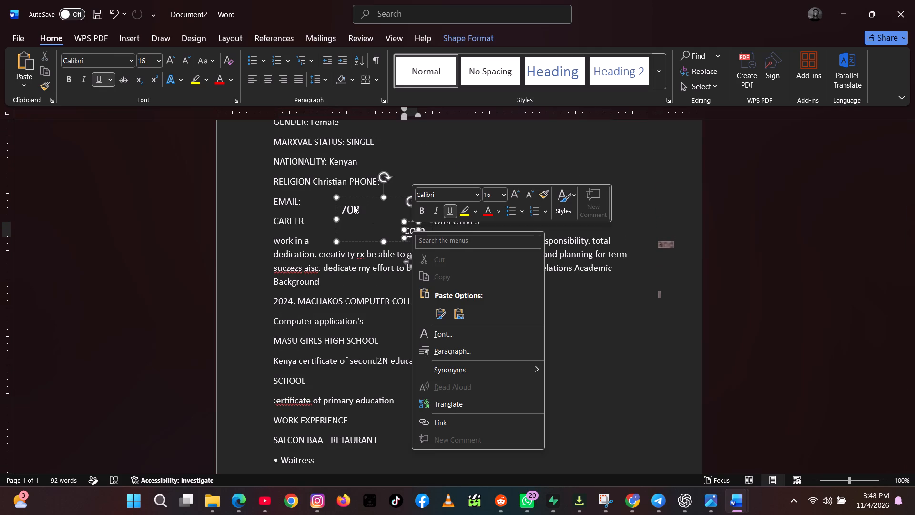
{"action": "left_click", "coordinate": [353, 206]}
{"action": "left_click", "coordinate": [351, 199]}
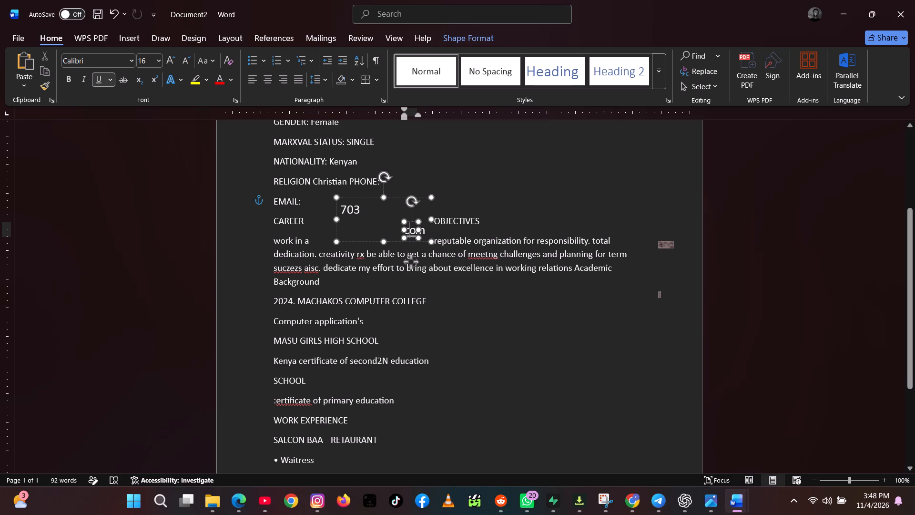
{"action": "left_click", "coordinate": [339, 198]}
{"action": "left_click_drag", "start_coordinate": [339, 198], "coordinate": [383, 222]}
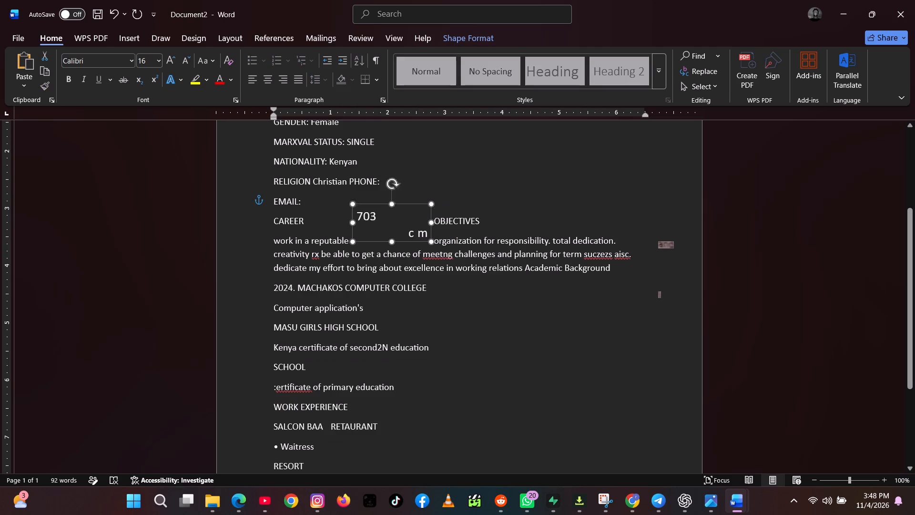
{"action": "left_click_drag", "start_coordinate": [383, 222], "coordinate": [406, 229]}
{"action": "right_click", "coordinate": [406, 229]}
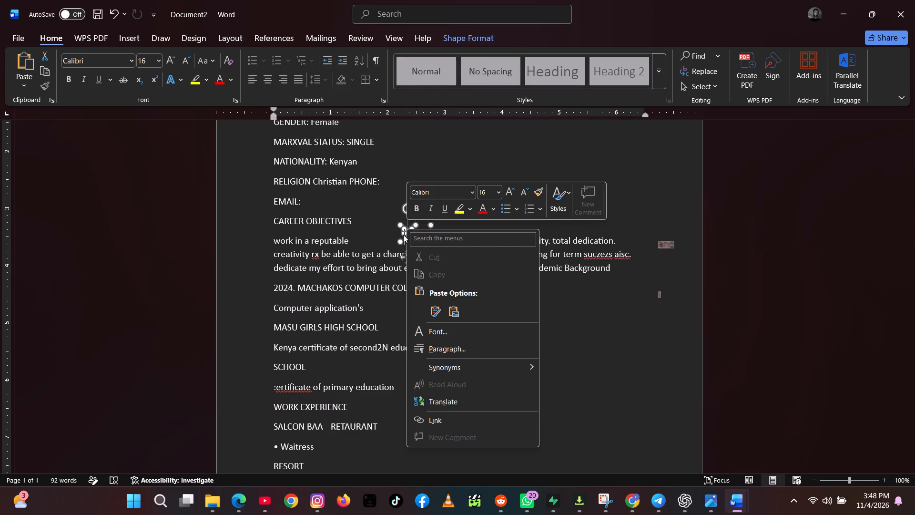
{"action": "left_click", "coordinate": [403, 235]}
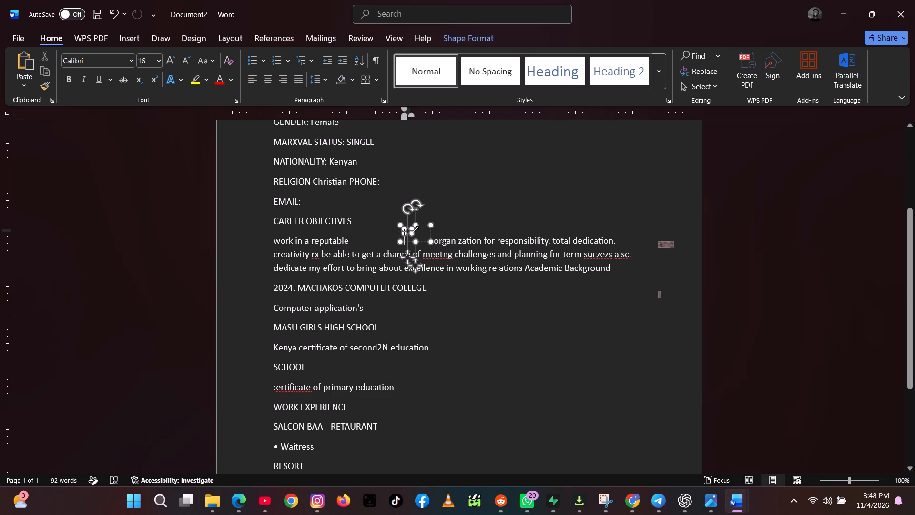
Resize the leftover phone fragment text box into a wider, flat strip within the first line of the career objectives paragraph.
{"action": "left_click_drag", "start_coordinate": [415, 230], "coordinate": [459, 288]}
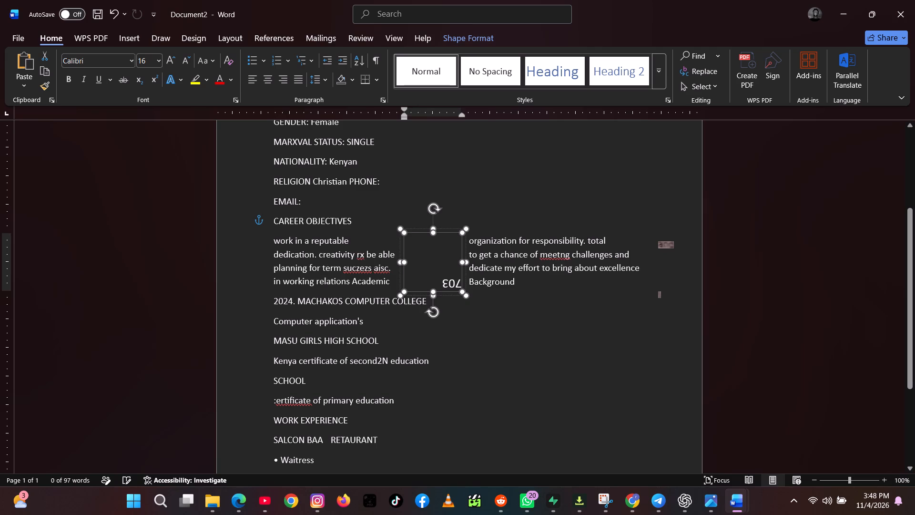
{"action": "left_click_drag", "start_coordinate": [410, 241], "coordinate": [454, 267]}
{"action": "left_click", "coordinate": [454, 267]}
{"action": "left_click_drag", "start_coordinate": [432, 297], "coordinate": [431, 244]}
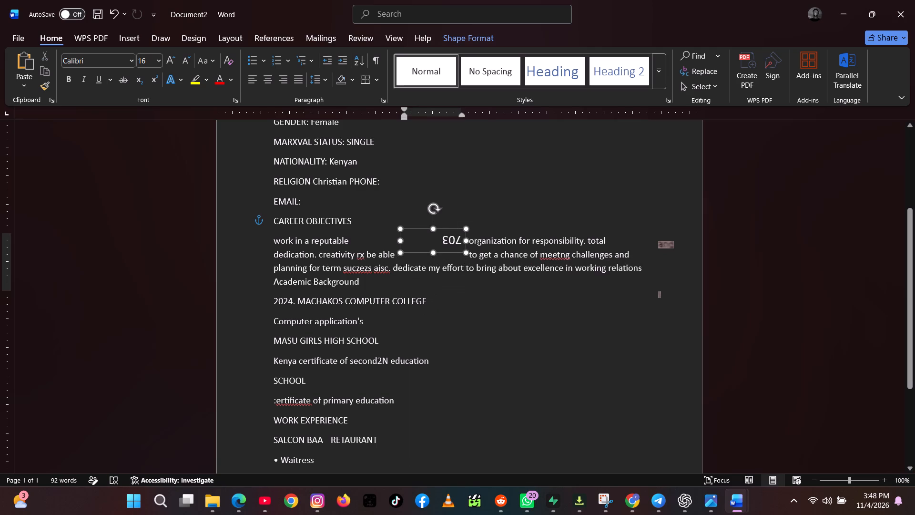
{"action": "left_click_drag", "start_coordinate": [431, 244], "coordinate": [430, 240]}
{"action": "left_click_drag", "start_coordinate": [425, 233], "coordinate": [468, 266]}
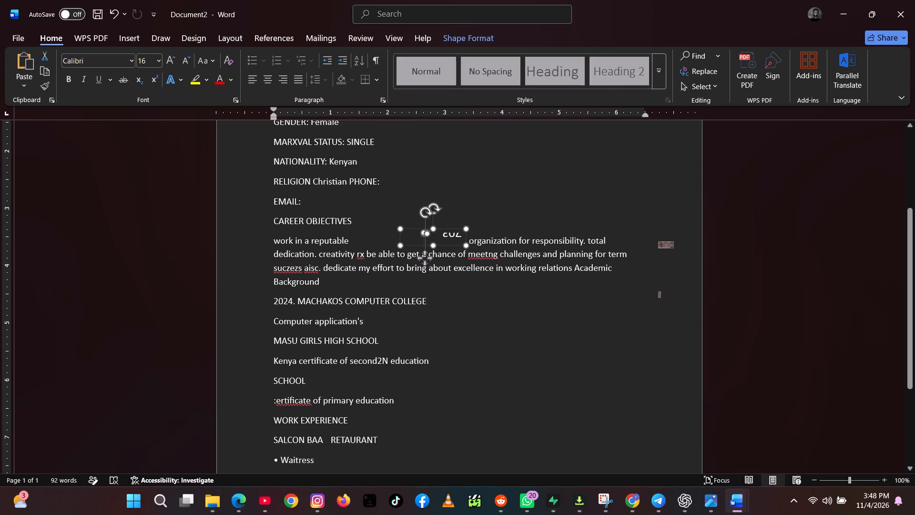
{"action": "left_click_drag", "start_coordinate": [468, 266], "coordinate": [447, 247]}
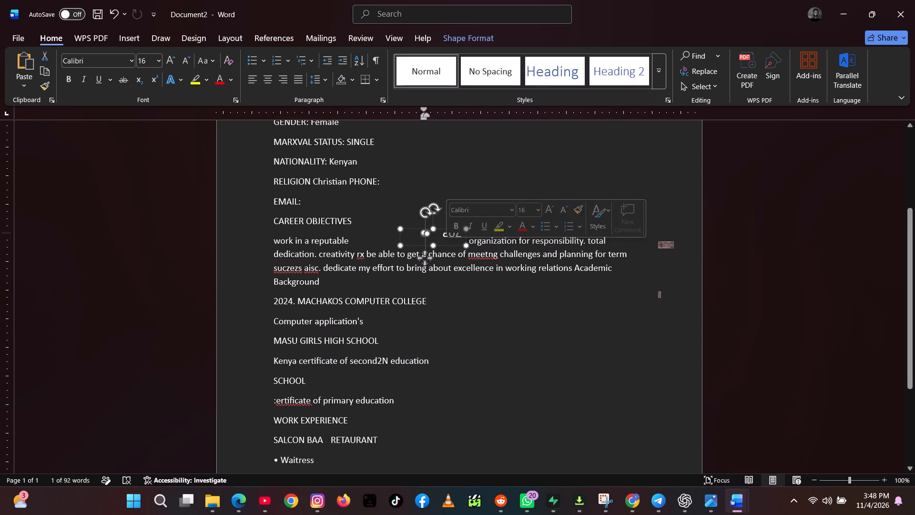
Move the phone fragment text box out of the career objectives paragraph into the blank area beside SALCON BAA RETAURANT.
{"action": "left_click_drag", "start_coordinate": [426, 244], "coordinate": [484, 283]}
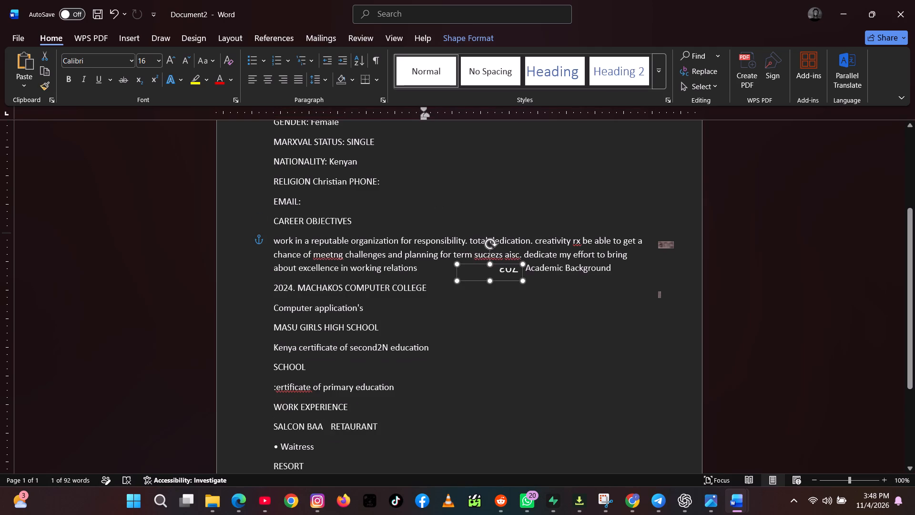
{"action": "left_click_drag", "start_coordinate": [484, 283], "coordinate": [624, 455]}
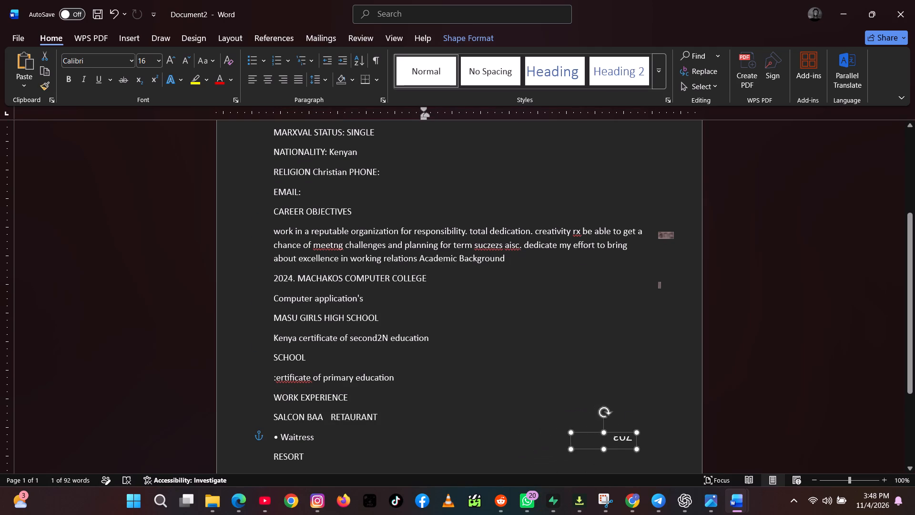
{"action": "left_click_drag", "start_coordinate": [624, 455], "coordinate": [534, 488]}
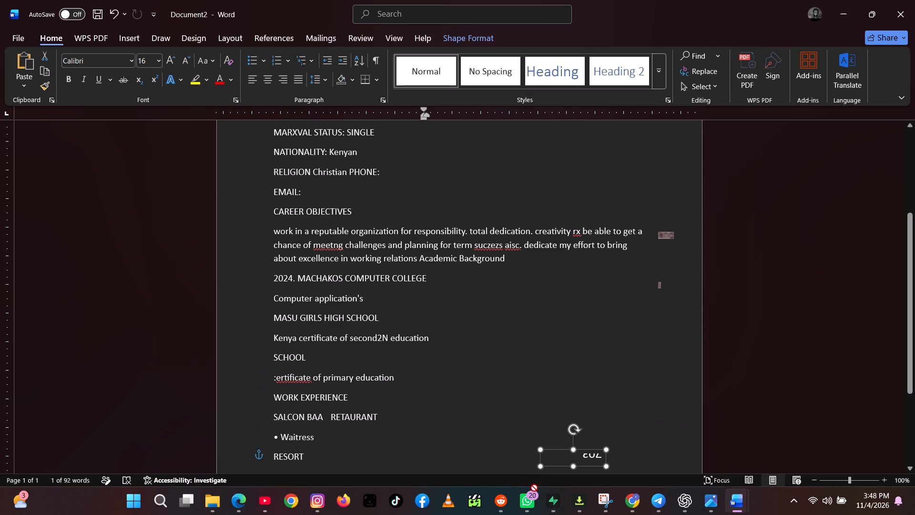
{"action": "left_click_drag", "start_coordinate": [534, 488], "coordinate": [572, 436]}
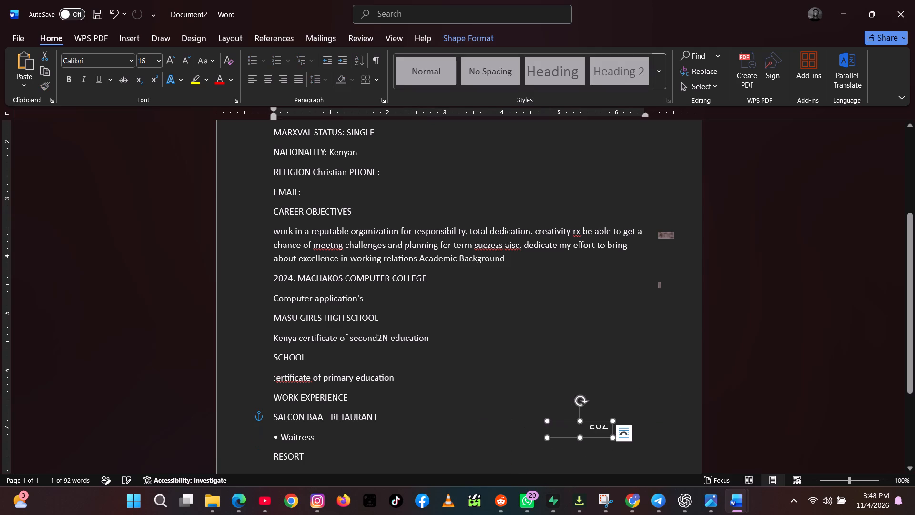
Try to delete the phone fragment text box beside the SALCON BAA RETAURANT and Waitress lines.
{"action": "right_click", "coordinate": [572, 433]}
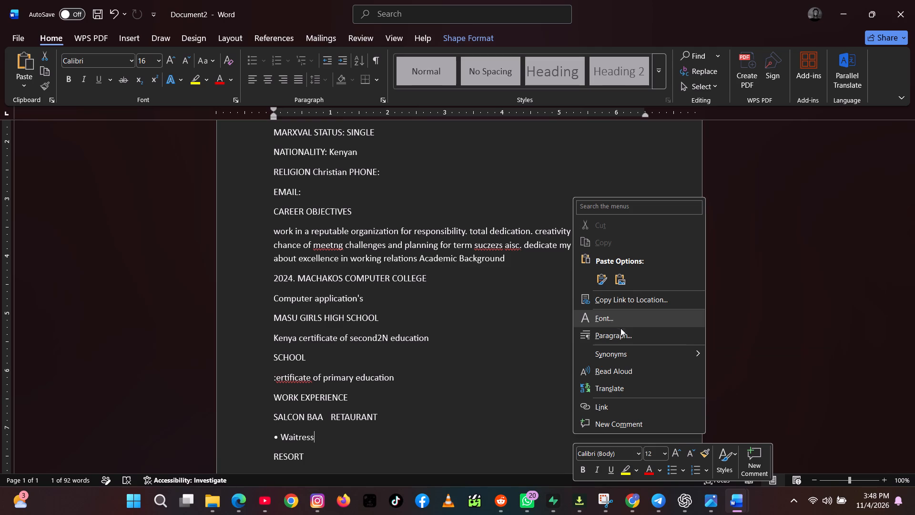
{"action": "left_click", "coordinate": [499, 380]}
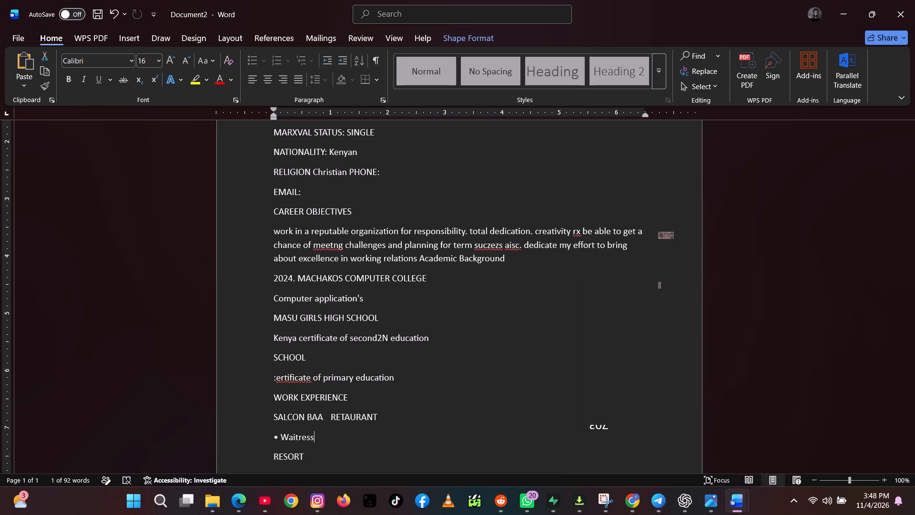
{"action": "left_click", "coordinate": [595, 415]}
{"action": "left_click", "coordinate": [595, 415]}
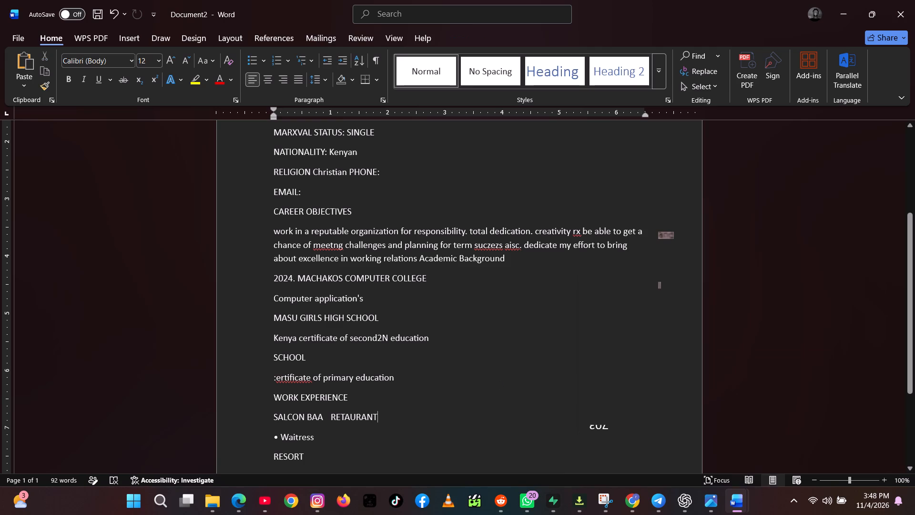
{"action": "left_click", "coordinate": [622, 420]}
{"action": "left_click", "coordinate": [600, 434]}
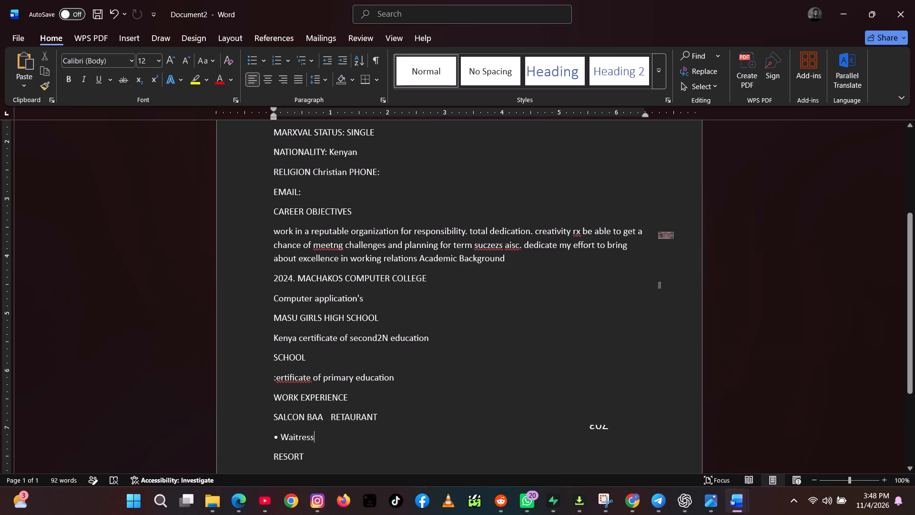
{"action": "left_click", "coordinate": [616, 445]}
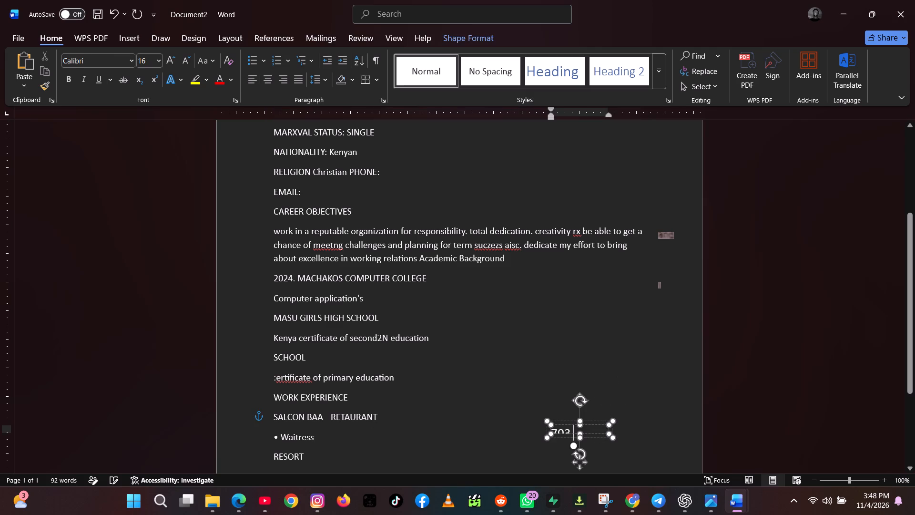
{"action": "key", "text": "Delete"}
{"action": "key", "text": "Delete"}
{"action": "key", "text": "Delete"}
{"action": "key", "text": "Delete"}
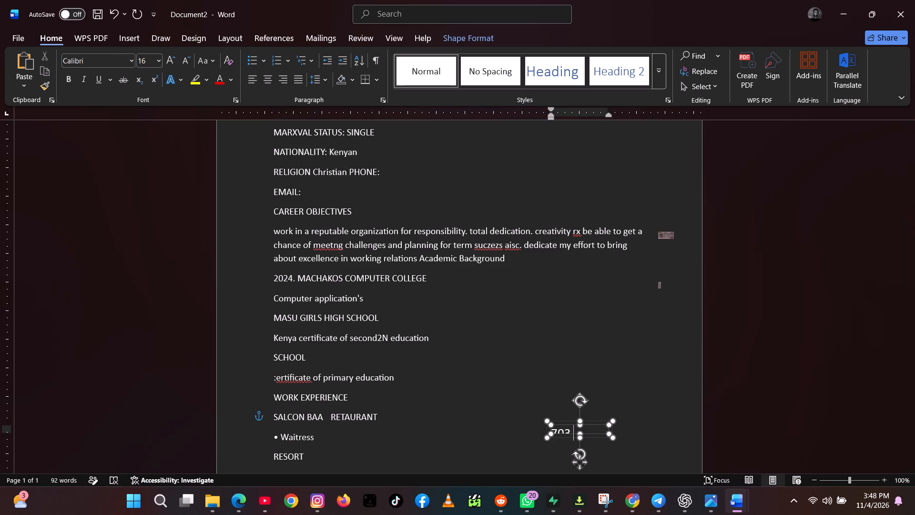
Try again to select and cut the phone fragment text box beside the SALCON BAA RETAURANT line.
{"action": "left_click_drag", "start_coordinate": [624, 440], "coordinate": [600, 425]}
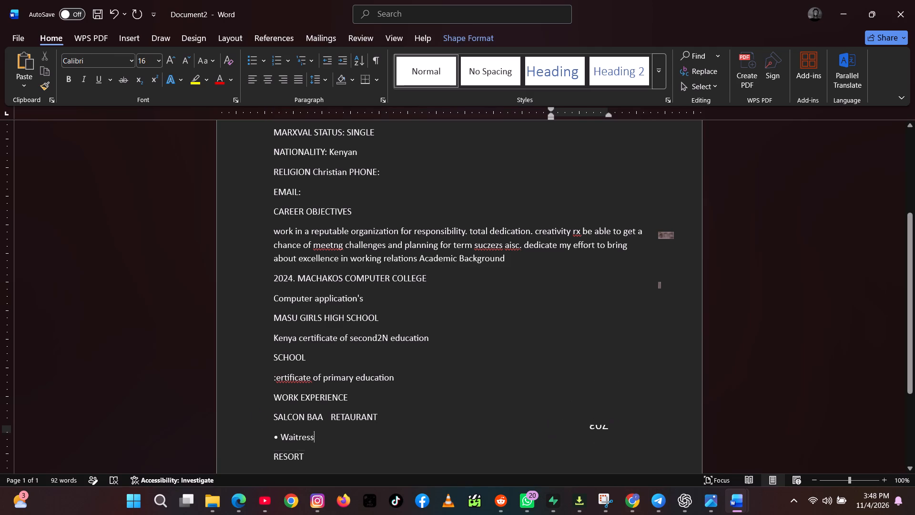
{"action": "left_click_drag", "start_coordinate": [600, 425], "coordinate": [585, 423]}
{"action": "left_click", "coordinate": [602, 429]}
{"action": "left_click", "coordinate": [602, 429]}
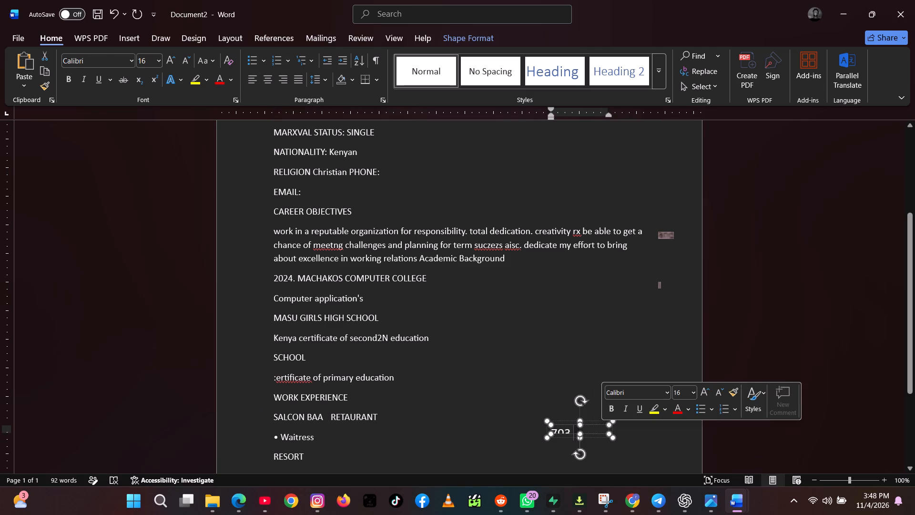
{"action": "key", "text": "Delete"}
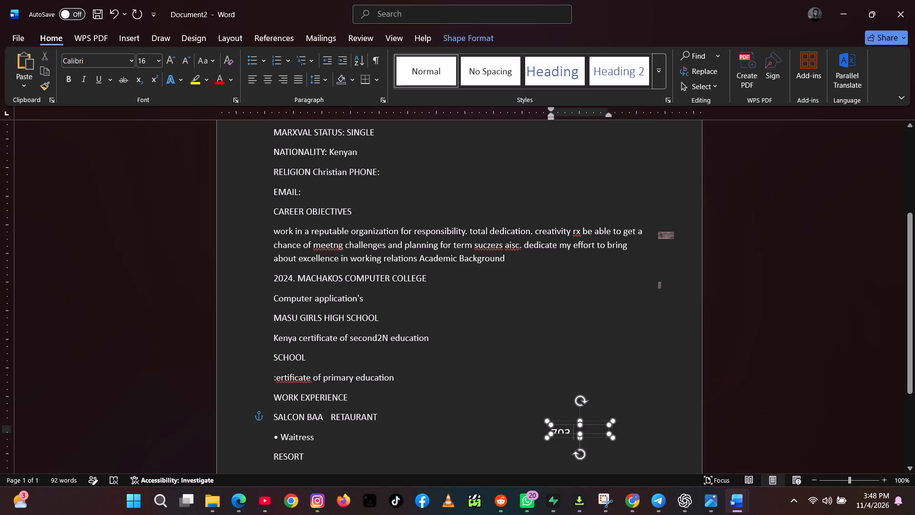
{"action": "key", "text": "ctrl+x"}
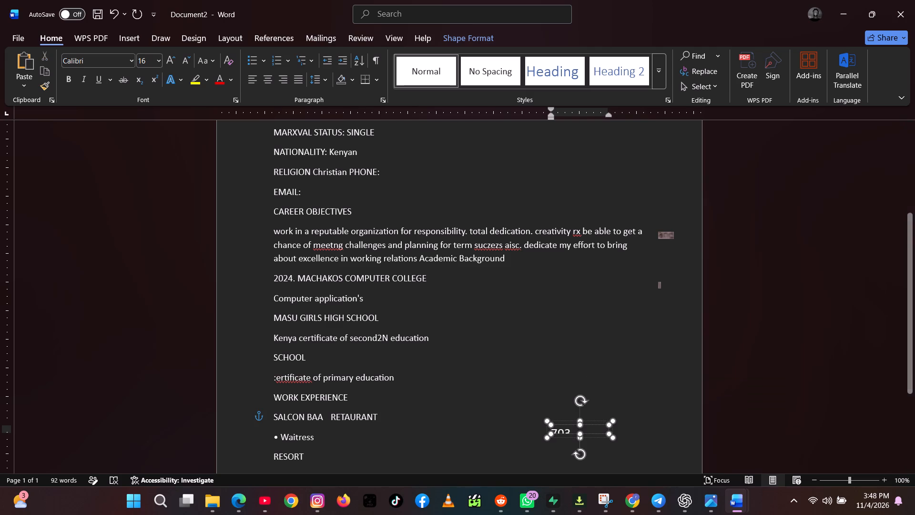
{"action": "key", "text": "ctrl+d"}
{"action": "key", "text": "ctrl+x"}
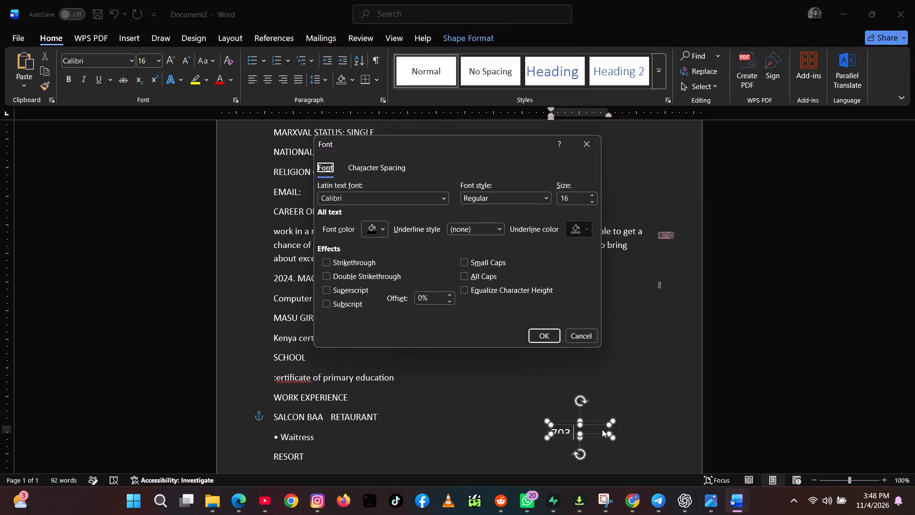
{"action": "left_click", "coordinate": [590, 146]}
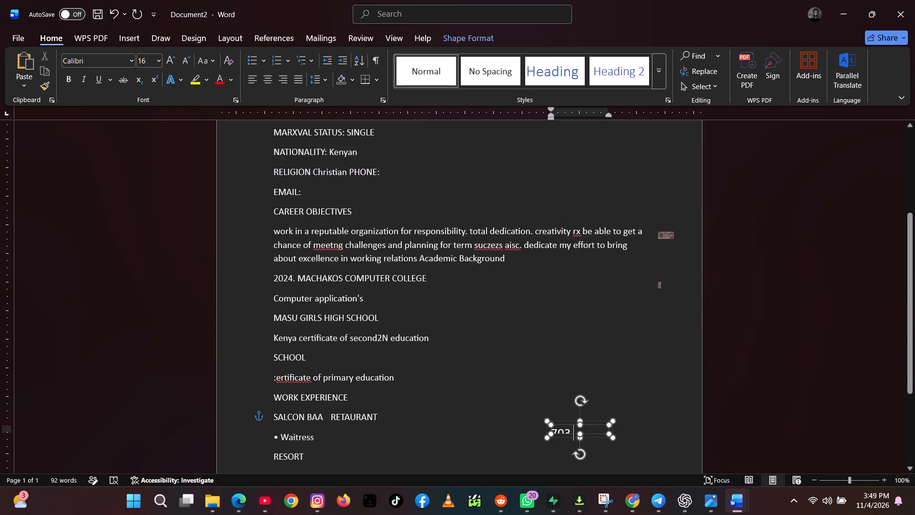
Enlarge the phone fragment text box, stretching its top up to the Computer application's line and its side out to the page's right edge.
{"action": "left_click_drag", "start_coordinate": [582, 422], "coordinate": [572, 319]}
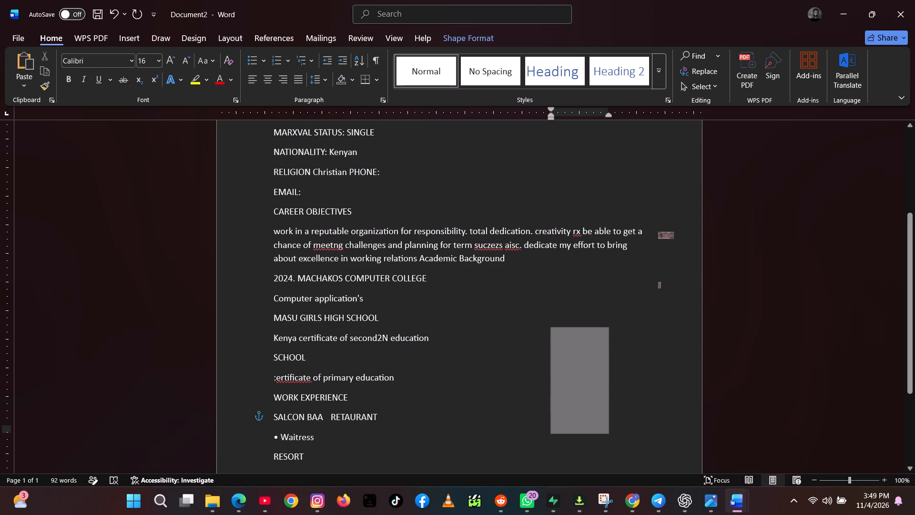
{"action": "left_click_drag", "start_coordinate": [572, 319], "coordinate": [577, 310]}
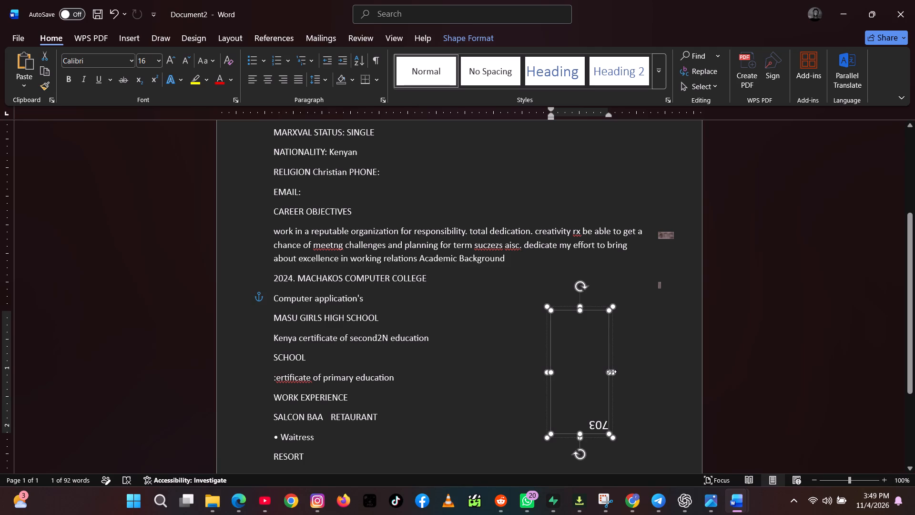
{"action": "left_click_drag", "start_coordinate": [611, 371], "coordinate": [763, 396]}
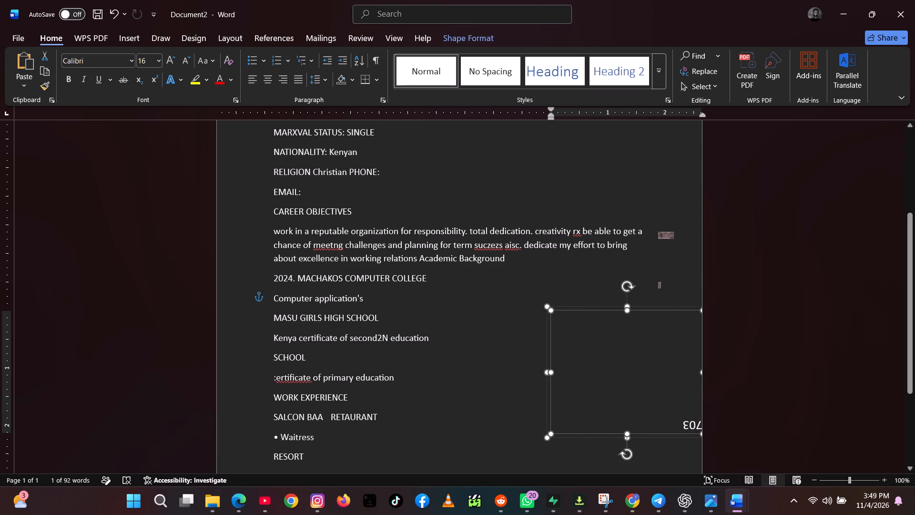
Erase all the leftover number text inside the enlarged phone fragment text box.
{"action": "left_click", "coordinate": [622, 374]}
{"action": "key", "text": "BackSpace"}
{"action": "key", "text": "BackSpace"}
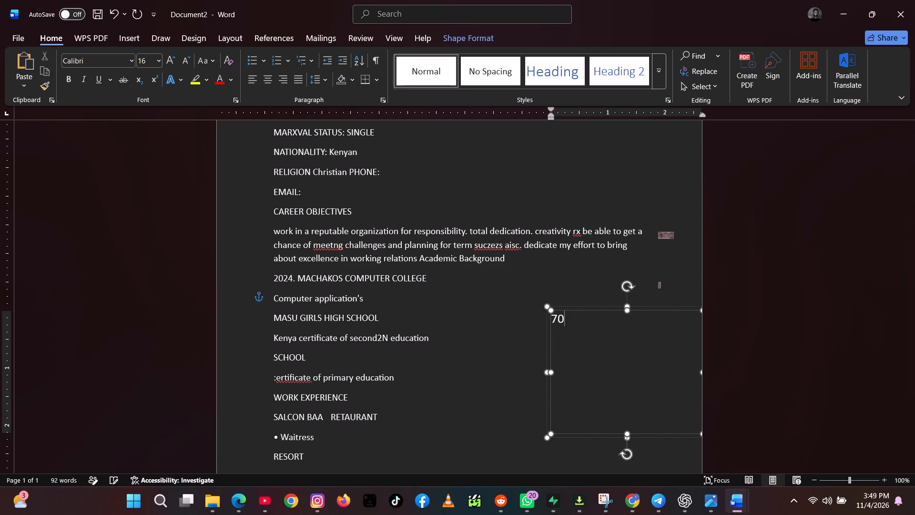
{"action": "key", "text": "BackSpace"}
{"action": "key", "text": "BackSpace"}
{"action": "key", "text": "BackSpace"}
{"action": "key", "text": "BackSpace"}
{"action": "key", "text": "BackSpace"}
{"action": "key", "text": "ctrl+x"}
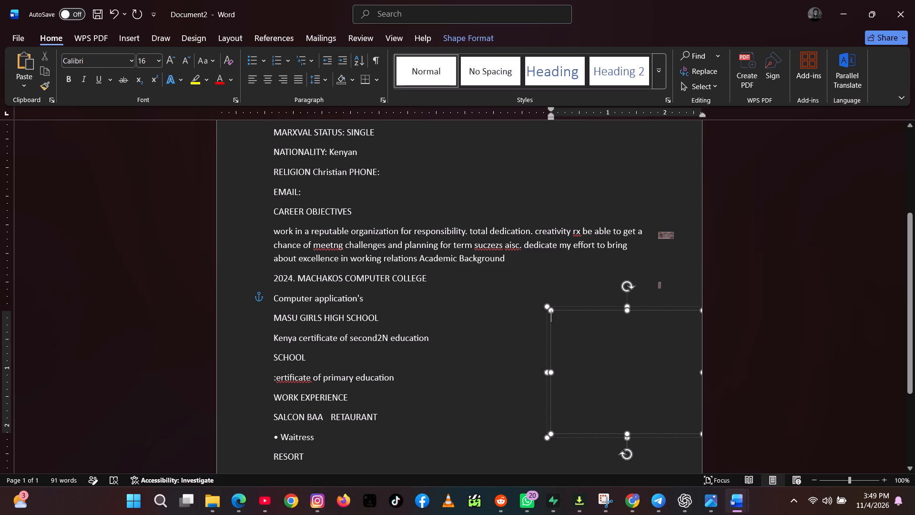
{"action": "key", "text": "ctrl+z"}
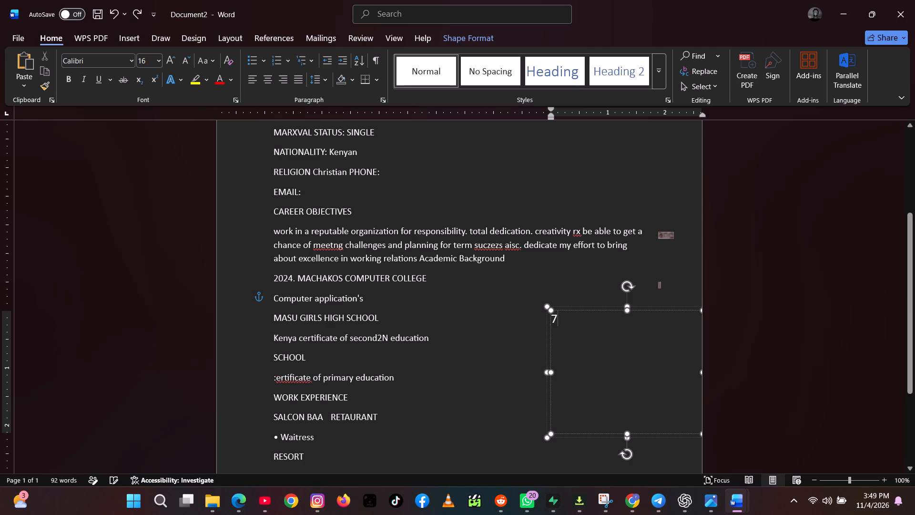
{"action": "key", "text": "BackSpace"}
Cut the emptied phone fragment text box out of the area beside the education and work experience lines.
{"action": "left_click", "coordinate": [646, 432]}
{"action": "right_click", "coordinate": [646, 432]}
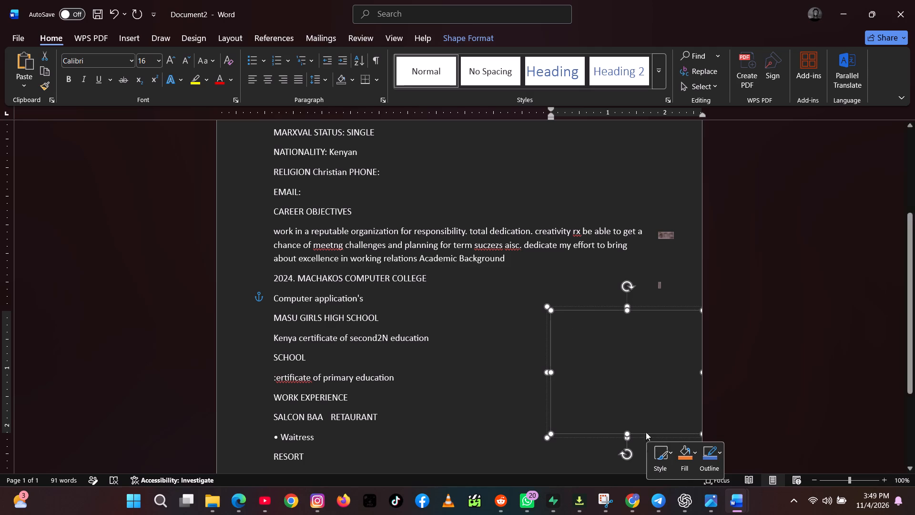
{"action": "left_click", "coordinate": [598, 388]}
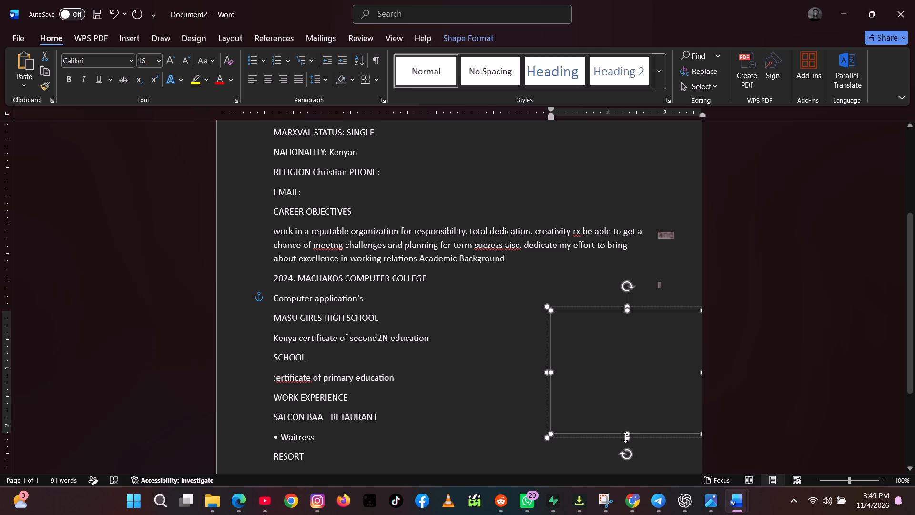
{"action": "left_click", "coordinate": [625, 437]}
{"action": "right_click", "coordinate": [625, 437]}
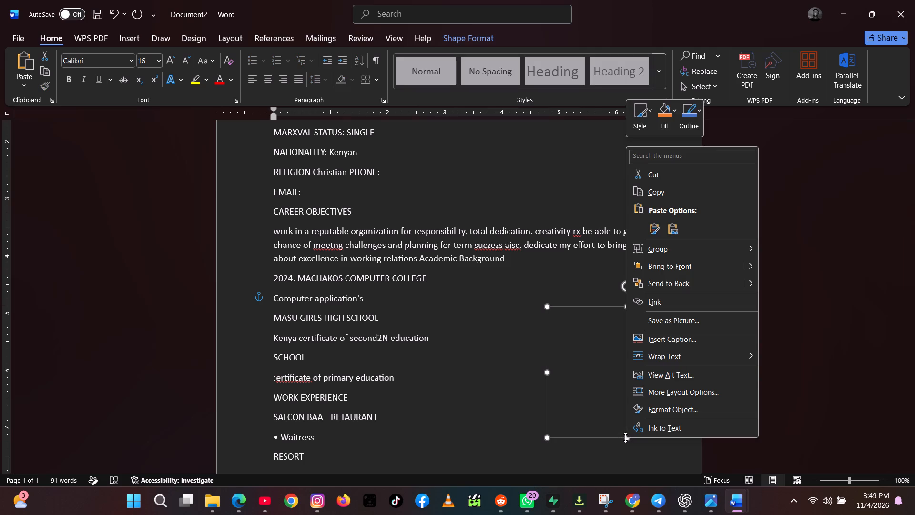
{"action": "left_click", "coordinate": [645, 175]}
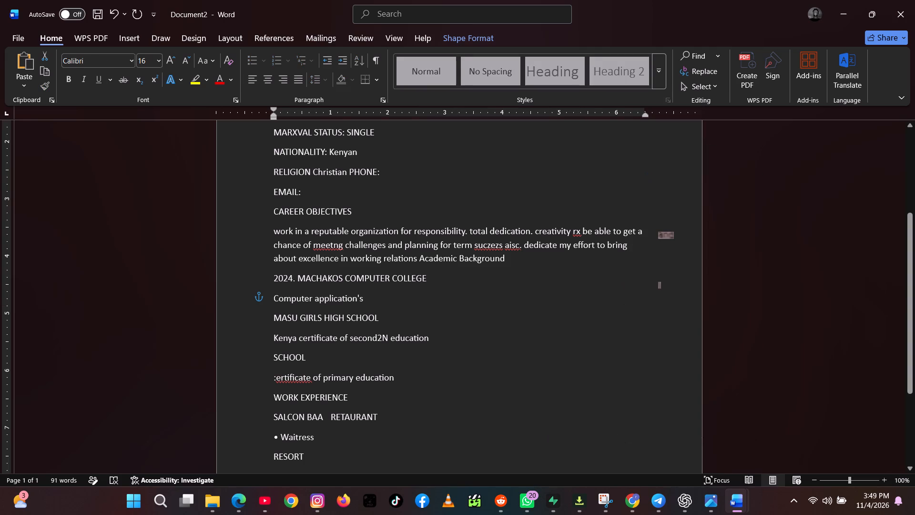
{"action": "left_click", "coordinate": [610, 426]}
{"action": "left_click", "coordinate": [657, 368]}
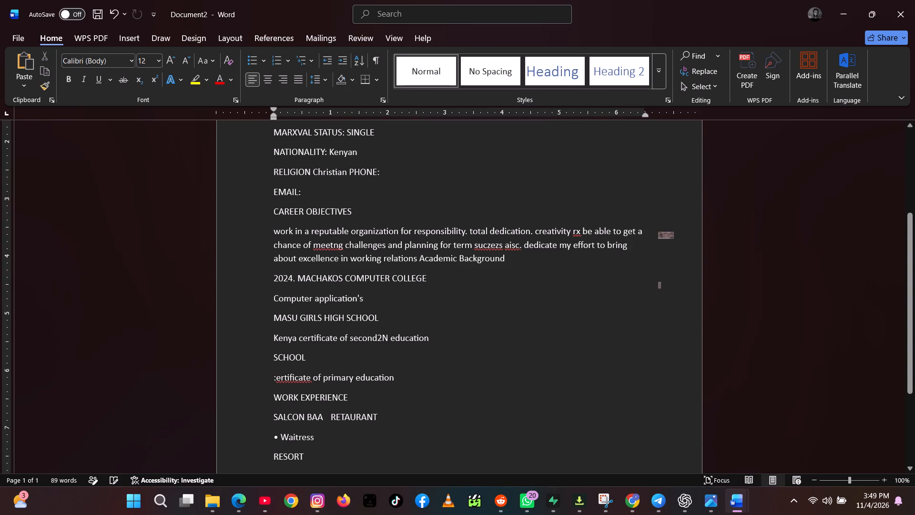
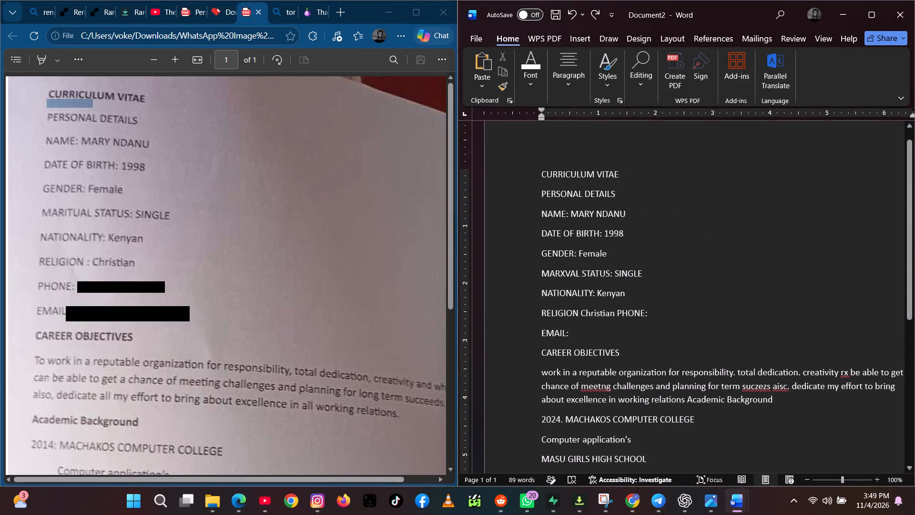
Correct the misread word MARXVAL to MARITAL in the status line of the personal details.
{"action": "scroll", "coordinate": [624, 245], "scroll_direction": "down", "scroll_amount": 1}
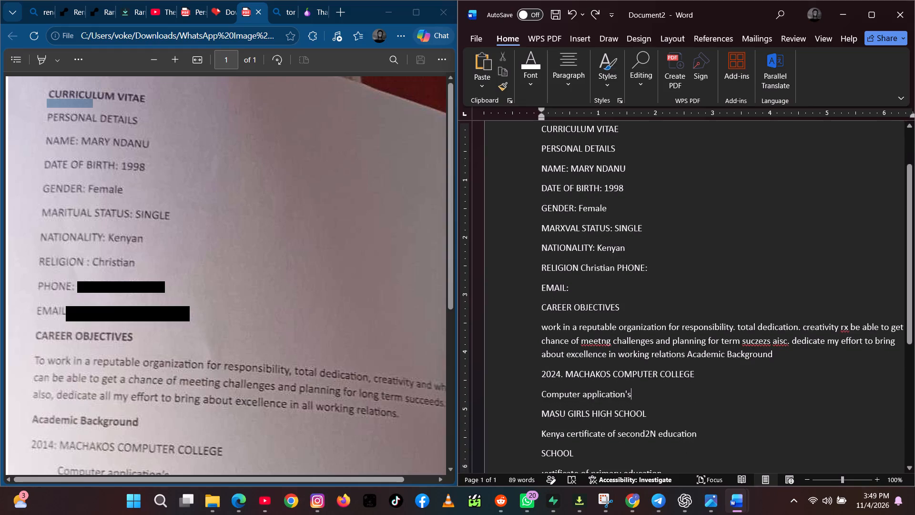
{"action": "scroll", "coordinate": [624, 245], "scroll_direction": "down", "scroll_amount": 1}
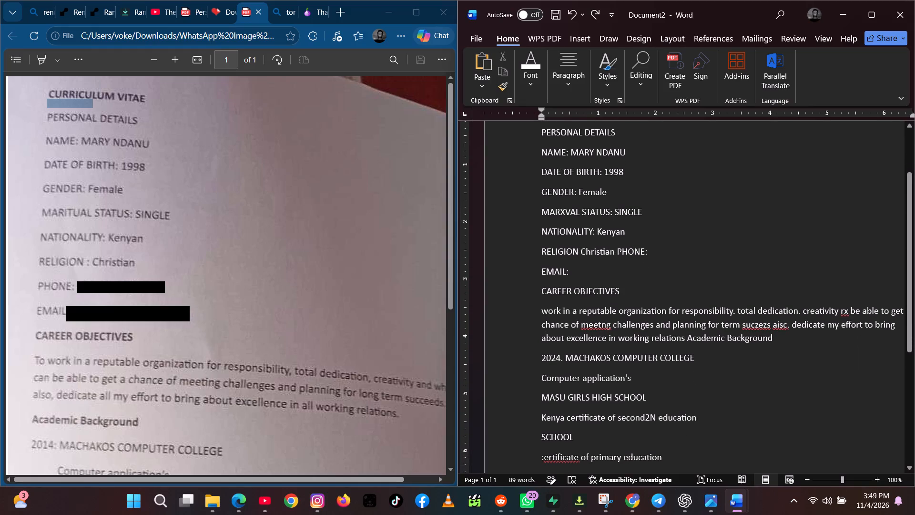
{"action": "scroll", "coordinate": [624, 245], "scroll_direction": "down", "scroll_amount": 3}
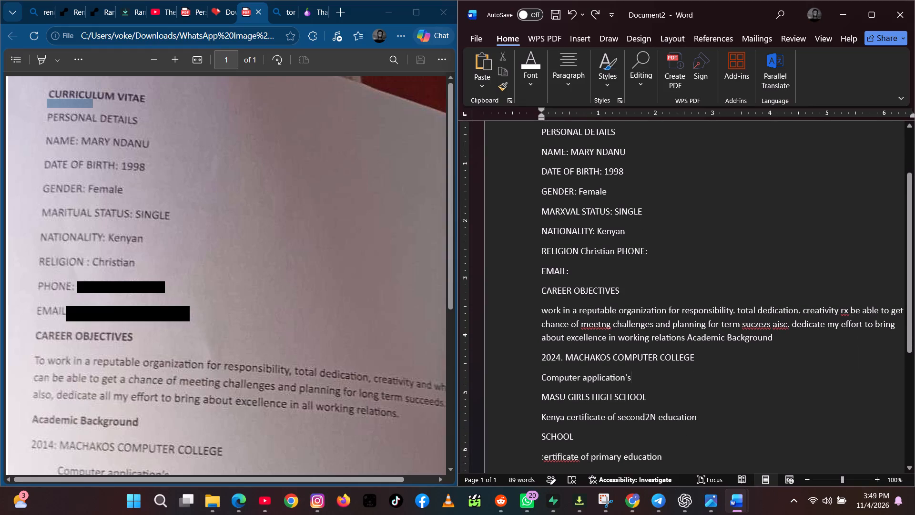
{"action": "left_click", "coordinate": [567, 210]}
{"action": "key", "text": "BackSpace"}
{"action": "key", "text": "i"}
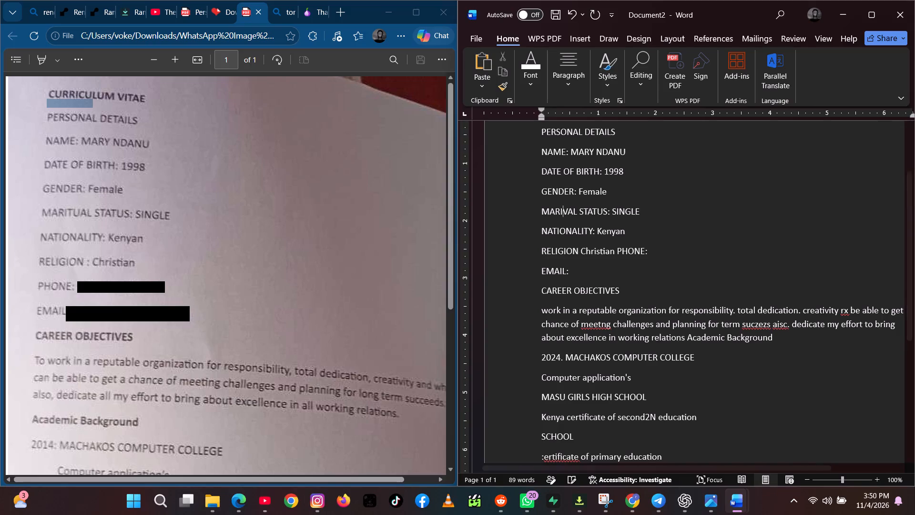
{"action": "key", "text": "Right"}
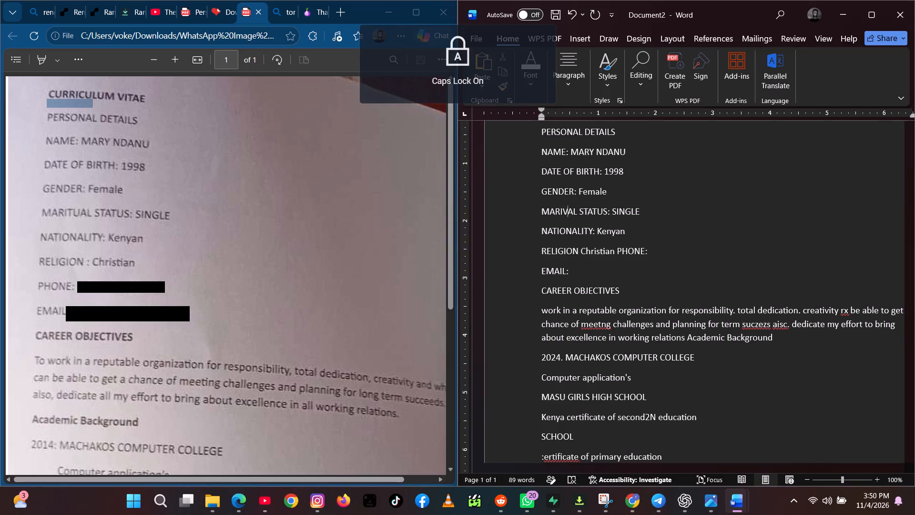
{"action": "key", "text": "t"}
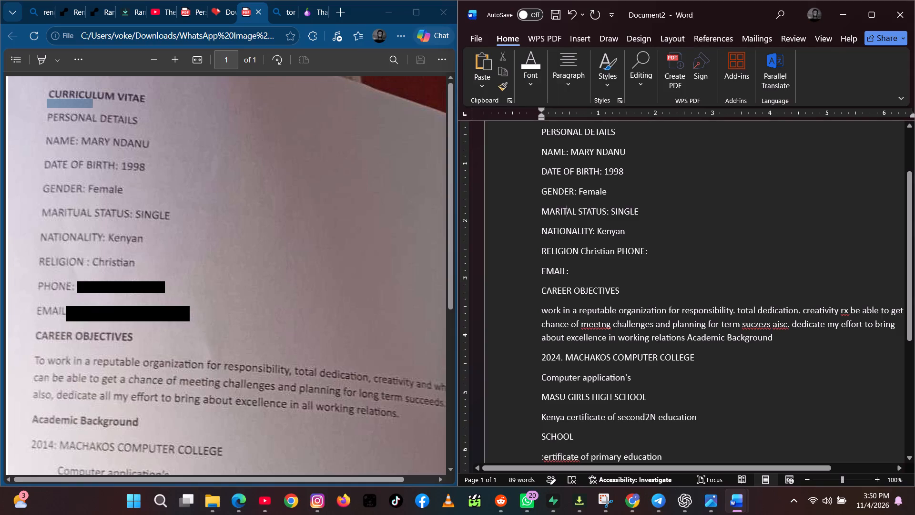
Split PHONE: onto its own line after Christian and add a colon after RELIGION.
{"action": "left_click", "coordinate": [613, 251]}
{"action": "key", "text": "Return"}
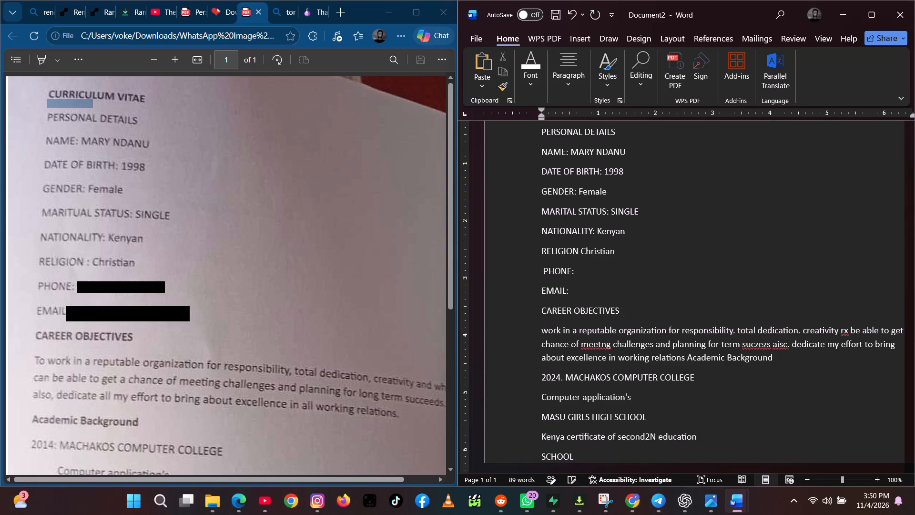
{"action": "left_click", "coordinate": [581, 252]}
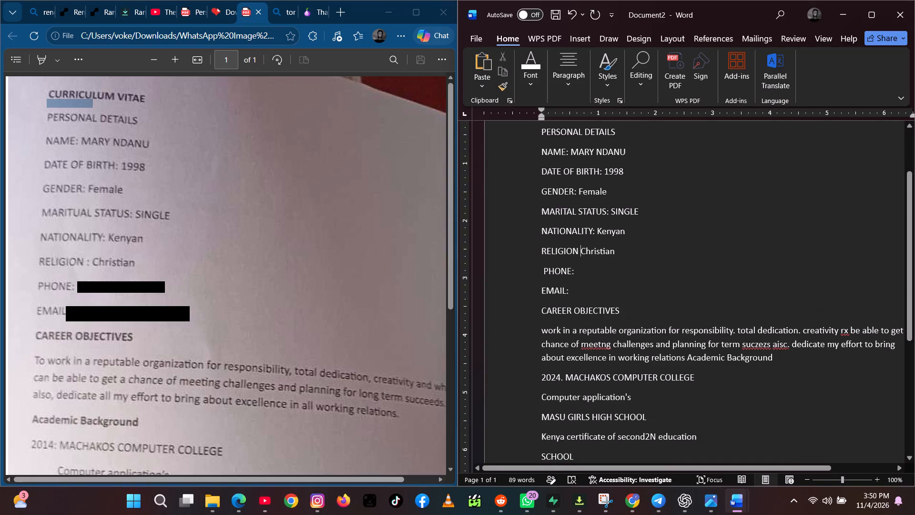
{"action": "key", "text": "Left"}
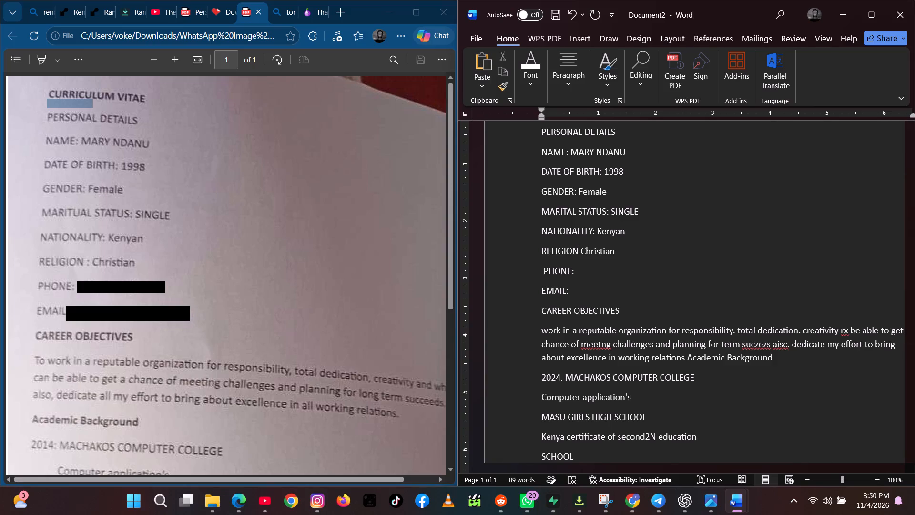
{"action": "key", "text": "shift+colon"}
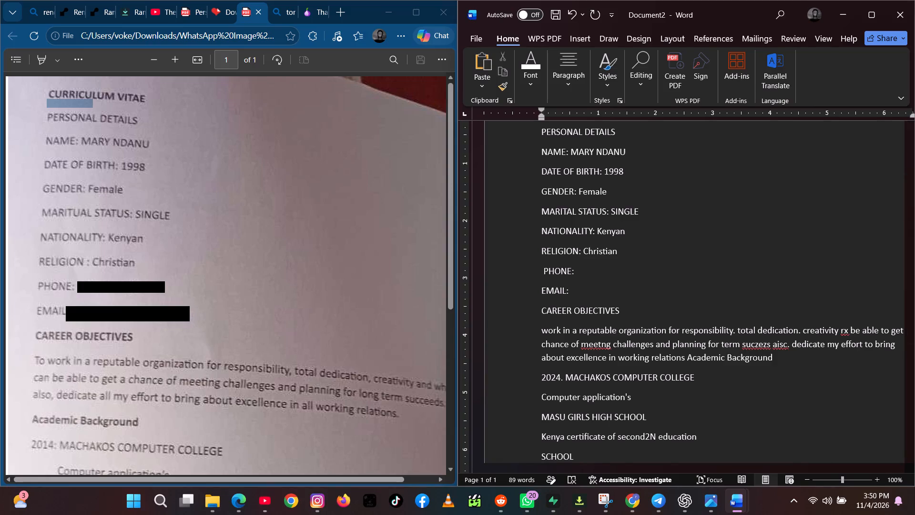
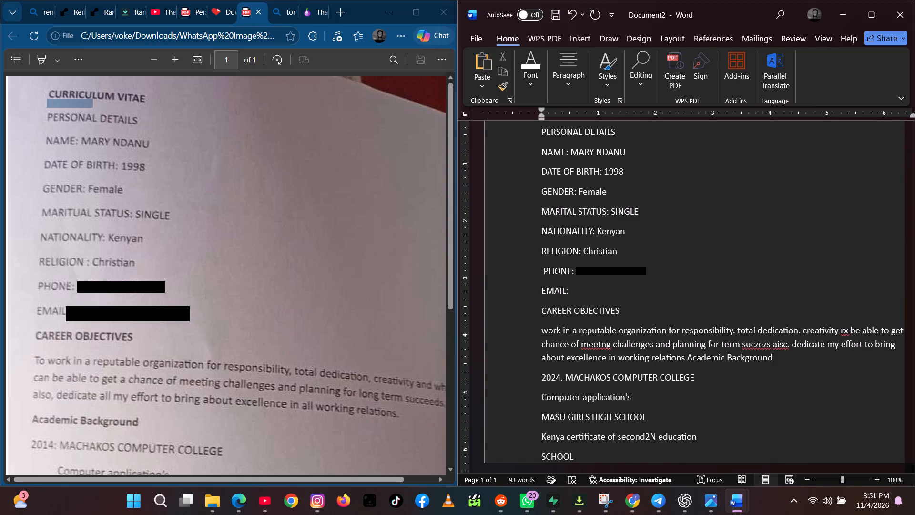
Fill in the e-mail address after the EMAIL label in the personal details, following the scanned original.
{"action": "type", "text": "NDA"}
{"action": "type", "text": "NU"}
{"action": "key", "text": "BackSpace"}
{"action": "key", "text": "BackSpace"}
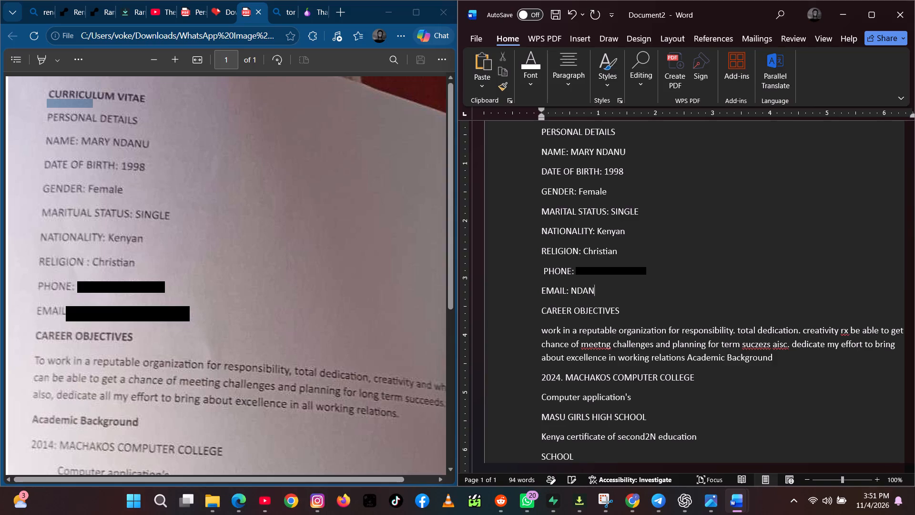
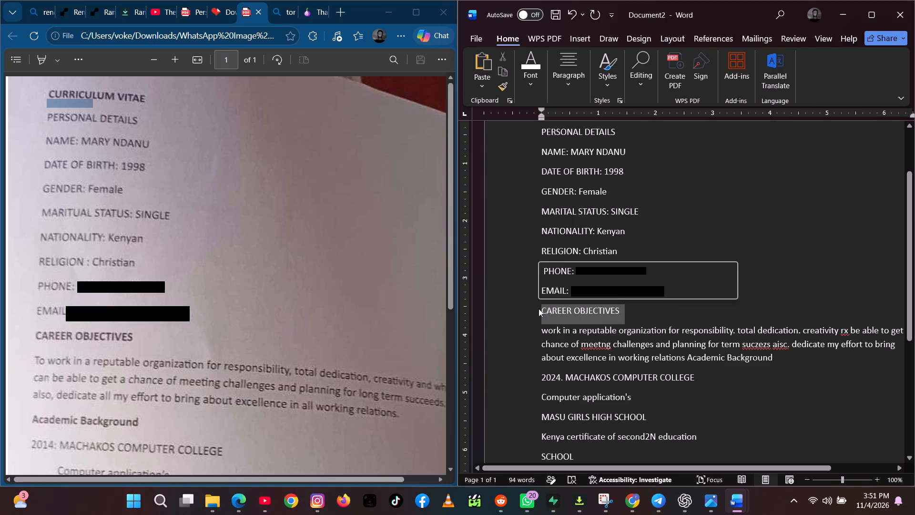
Make the CAREER OBJECTIVES heading bold.
{"action": "key", "text": "ctrl+b"}
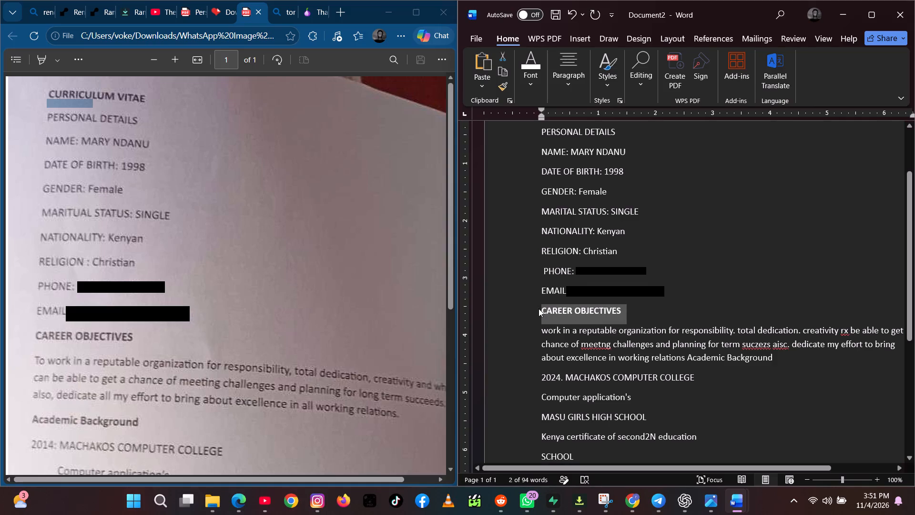
Insert the missing word "To" before "work in a reputable organization" at the start of the career objectives paragraph.
{"action": "left_click", "coordinate": [543, 330]}
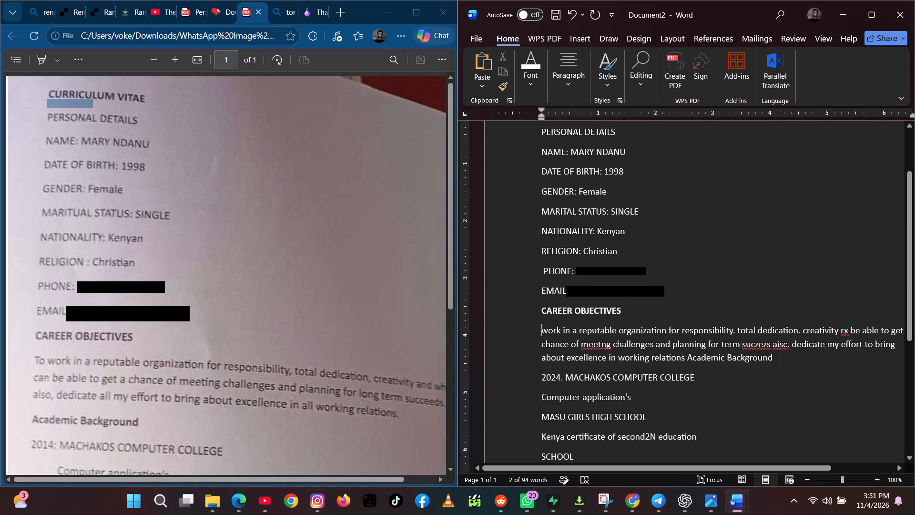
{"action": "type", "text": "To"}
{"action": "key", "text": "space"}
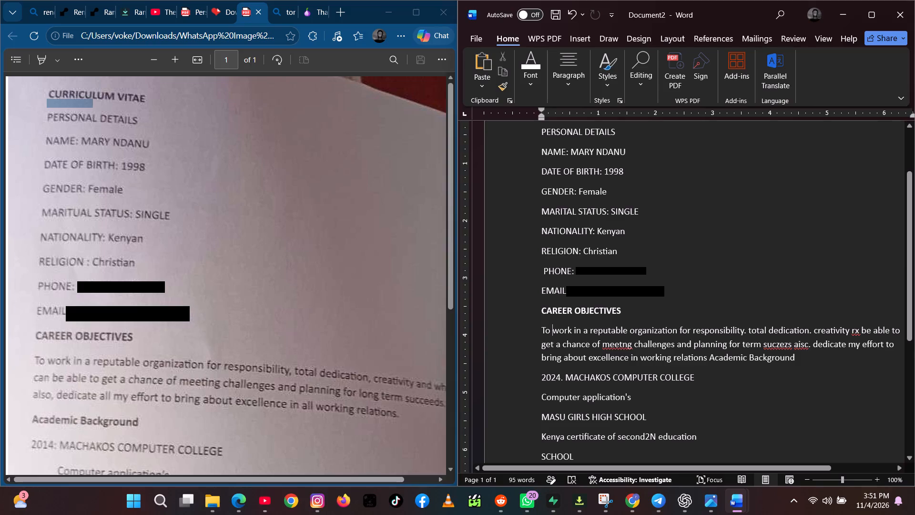
Replace "for" with "with" before "responsibility" in the career objectives paragraph.
{"action": "left_click", "coordinate": [690, 331]}
{"action": "key", "text": "BackSpace"}
{"action": "key", "text": "BackSpace"}
{"action": "key", "text": "BackSpace"}
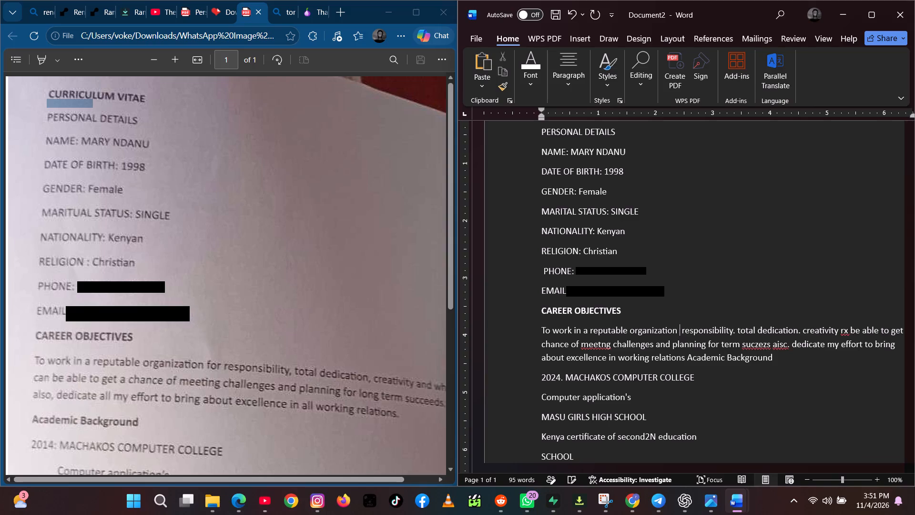
{"action": "type", "text": "with"}
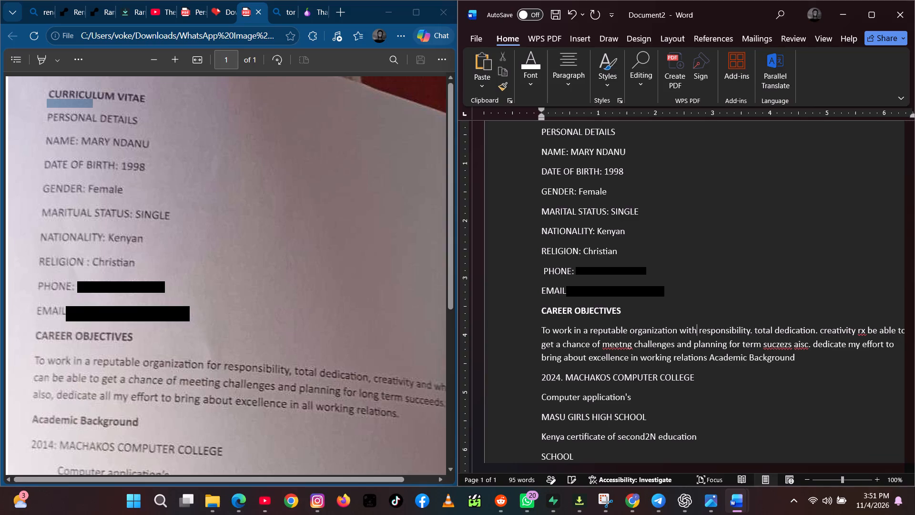
Replace the full stops after "responsibility" and "total dedication" with commas in the career objectives paragraph.
{"action": "left_click", "coordinate": [753, 334]}
{"action": "key", "text": "Left"}
{"action": "key", "text": "BackSpace"}
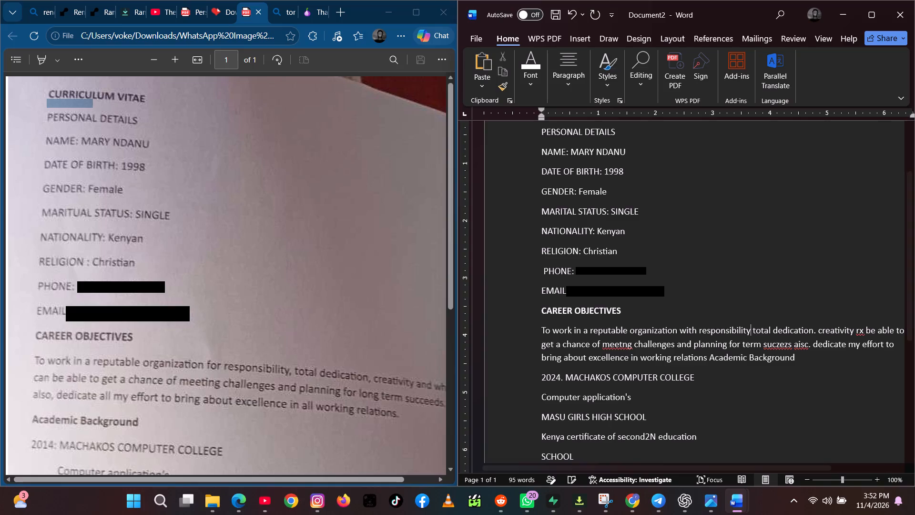
{"action": "key", "text": "comma"}
{"action": "key", "text": "Right"}
{"action": "key", "text": "Right"}
{"action": "key", "text": "Right"}
{"action": "key", "text": "Right"}
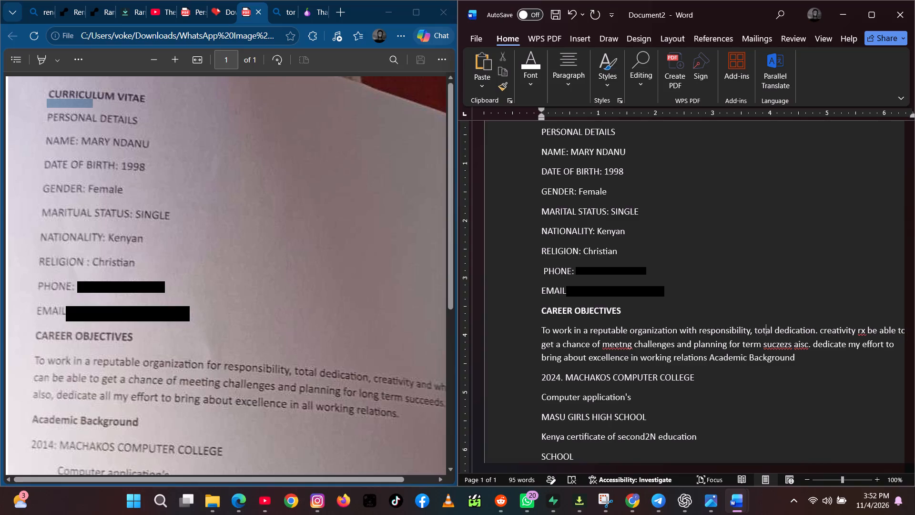
{"action": "key", "text": "Right"}
{"action": "key", "text": "Right"}
{"action": "key", "text": "Right"}
{"action": "key", "text": "Right"}
{"action": "key", "text": "Right"}
{"action": "key", "text": "Right"}
{"action": "key", "text": "Right"}
{"action": "key", "text": "Right"}
{"action": "key", "text": "Right"}
{"action": "key", "text": "Right"}
{"action": "key", "text": "Right"}
{"action": "key", "text": "Right"}
{"action": "key", "text": "Right"}
{"action": "key", "text": "Right"}
{"action": "key", "text": "BackSpace"}
{"action": "key", "text": "comma"}
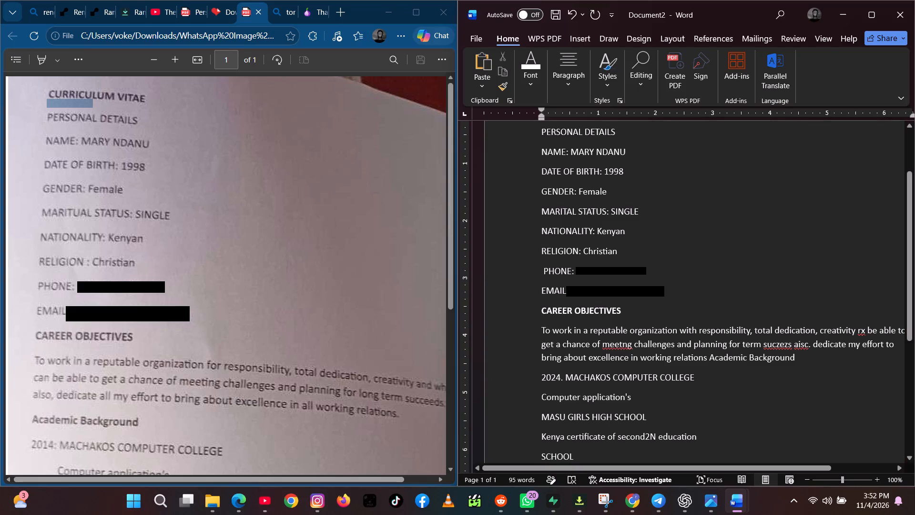
Replace the misread "rx" after "creativity" with "and where I can" in the career objectives paragraph.
{"action": "left_click", "coordinate": [863, 331]}
{"action": "key", "text": "BackSpace"}
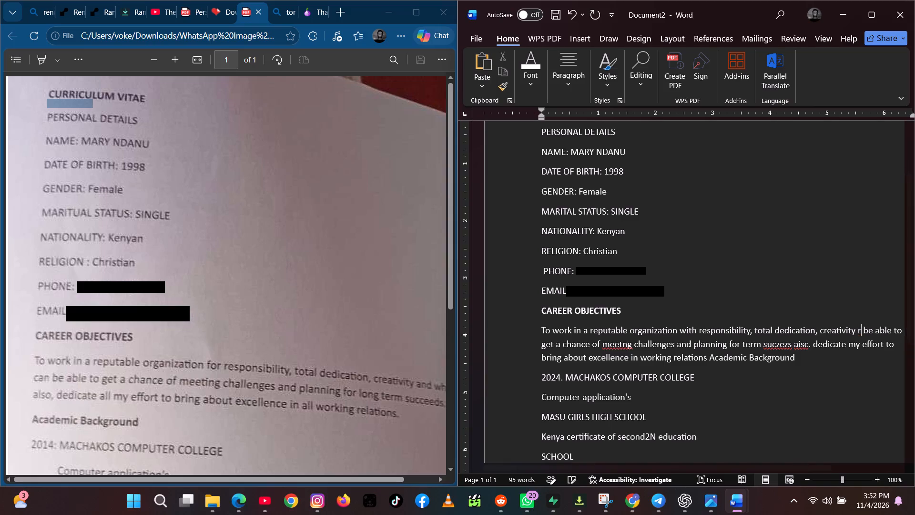
{"action": "key", "text": "BackSpace"}
{"action": "type", "text": "and where"}
{"action": "key", "text": "space"}
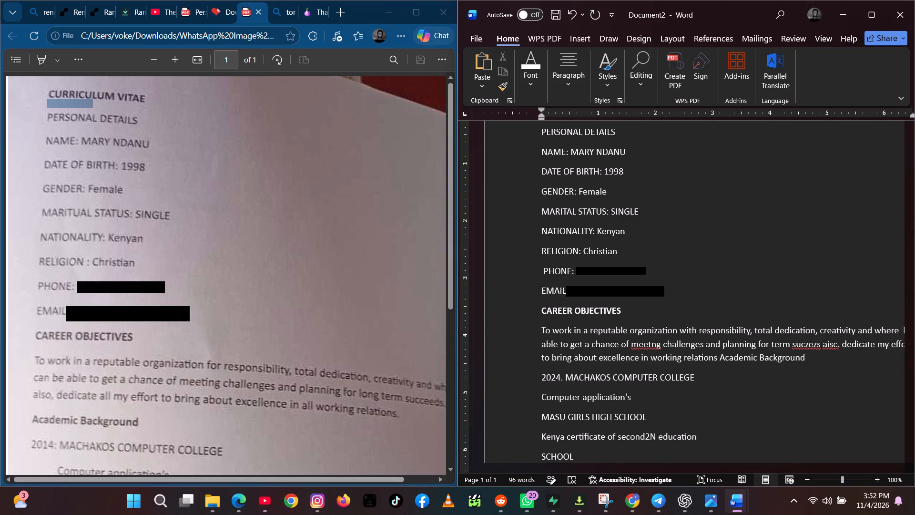
{"action": "type", "text": "i can"}
{"action": "key", "text": "space"}
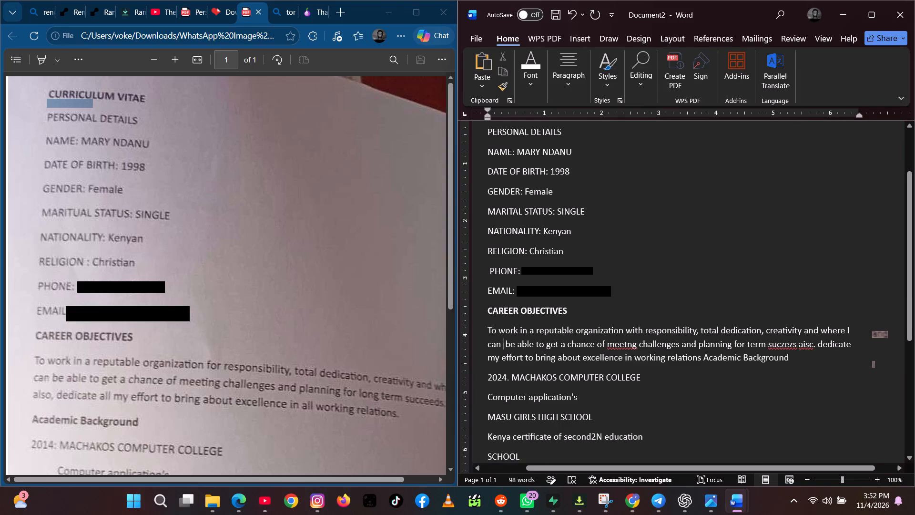
Correct the misspelled "meetng" to "meeting" in the career objectives paragraph.
{"action": "left_click", "coordinate": [630, 340]}
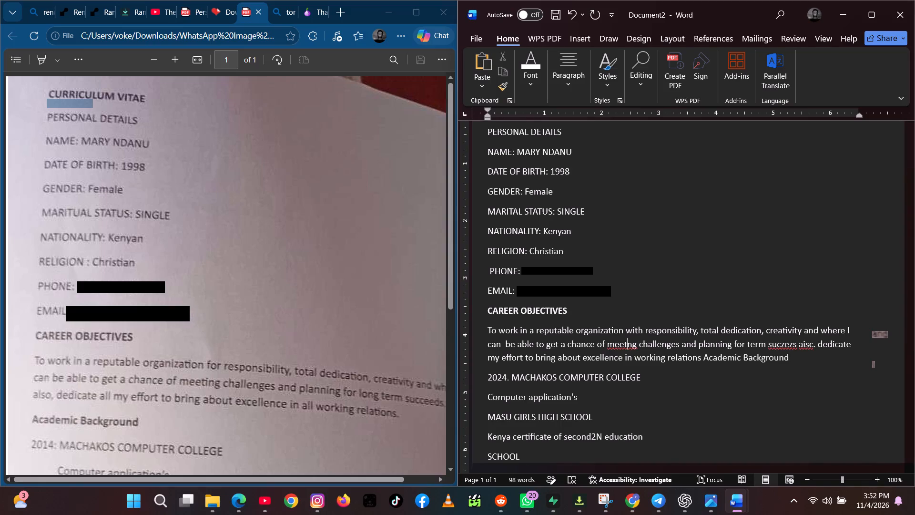
{"action": "key", "text": "i"}
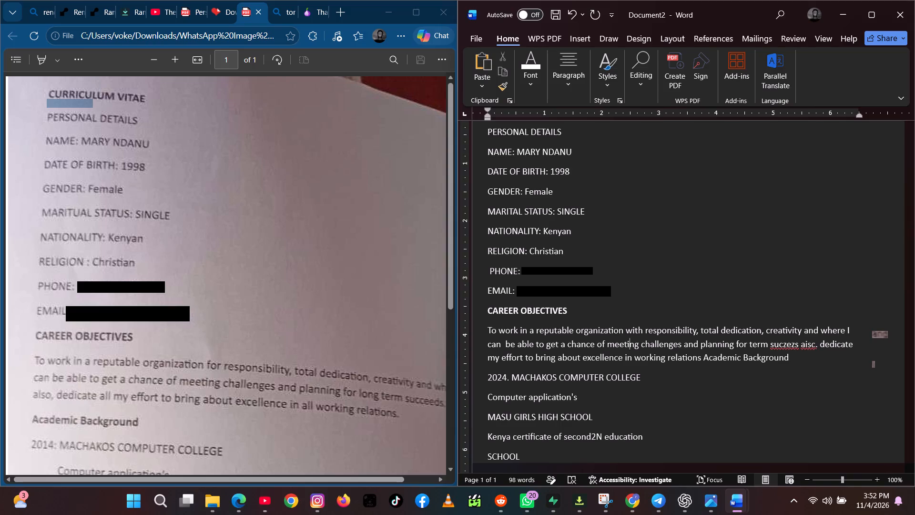
Change "meeting" to "defeating" before "challenges" in the career objectives paragraph.
{"action": "left_click", "coordinate": [622, 342]}
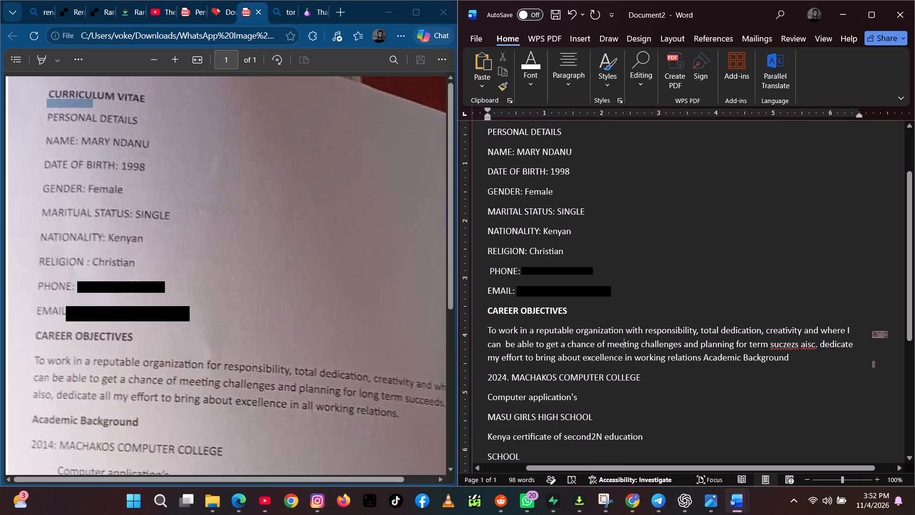
{"action": "key", "text": "BackSpace"}
{"action": "key", "text": "BackSpace"}
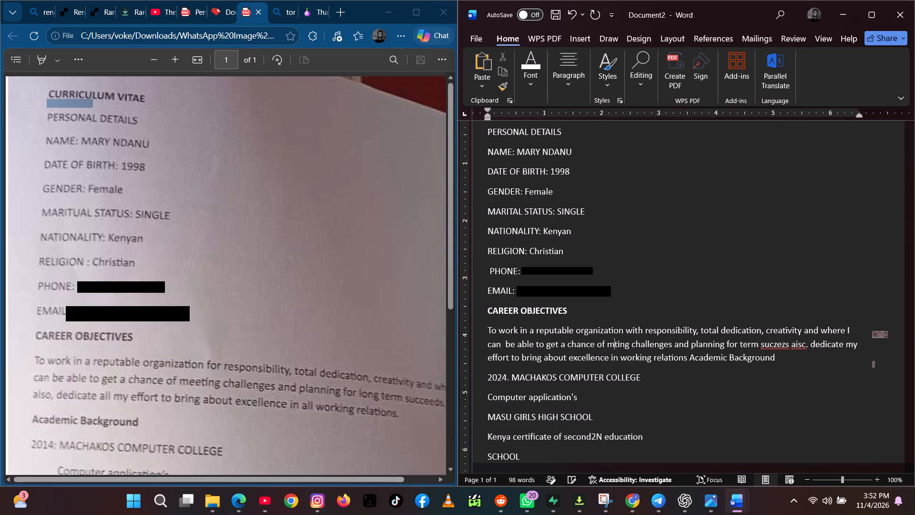
{"action": "key", "text": "BackSpace"}
{"action": "type", "text": "deaf"}
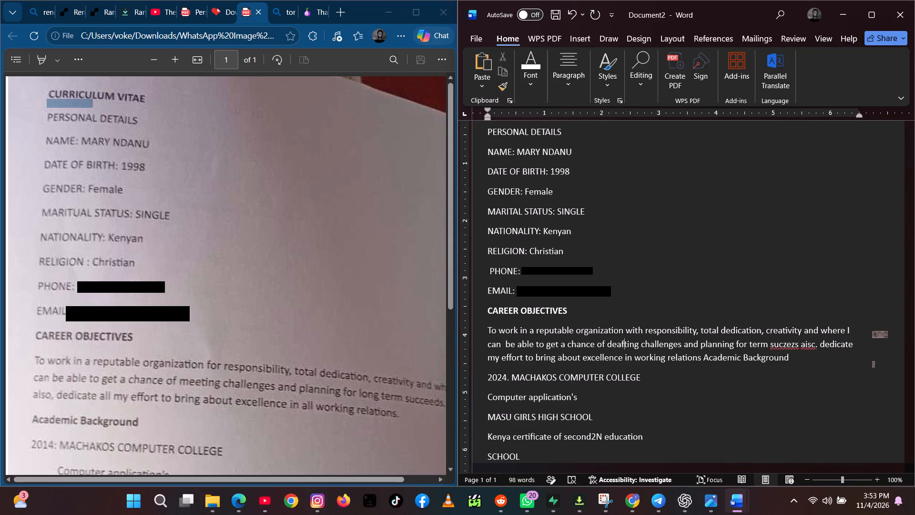
{"action": "key", "text": "i"}
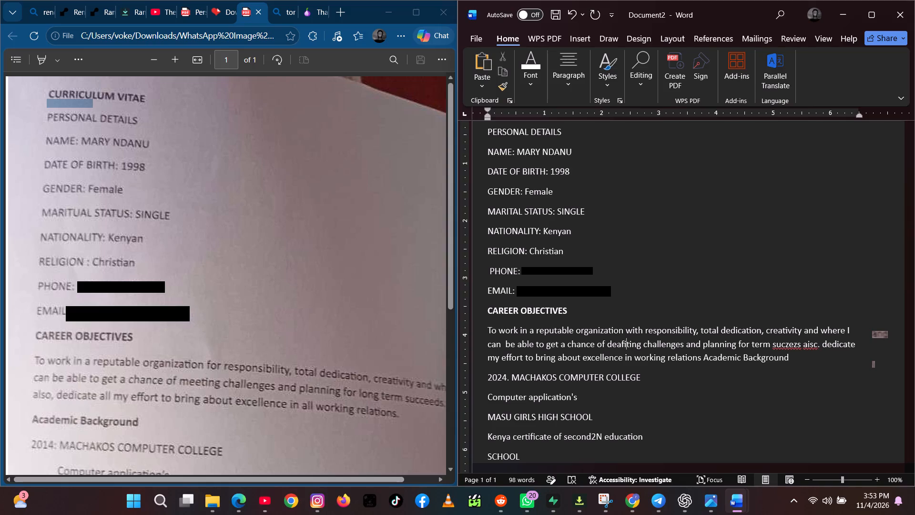
{"action": "key", "text": "BackSpace"}
{"action": "key", "text": "BackSpace"}
{"action": "key", "text": "BackSpace"}
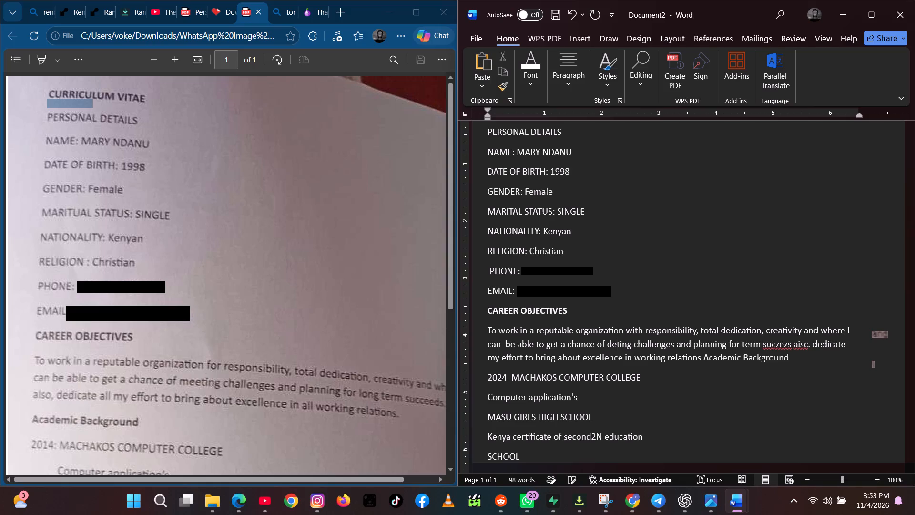
{"action": "type", "text": "feat"}
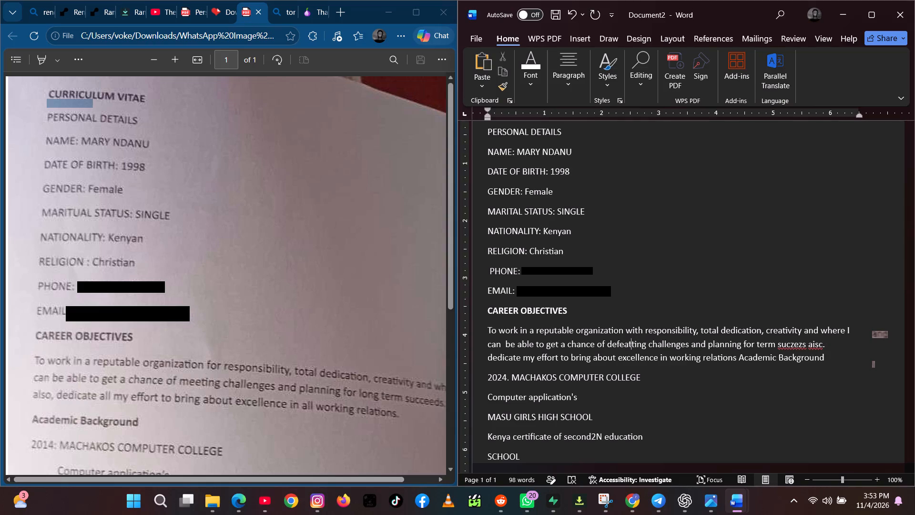
{"action": "key", "text": "BackSpace"}
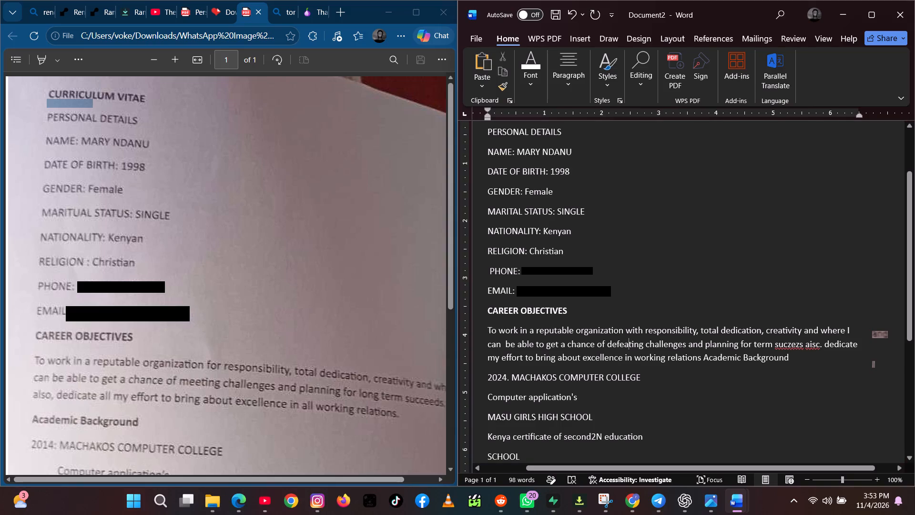
Replace the garbled words "suczezs aisc" after "planning for term" with "succeeds", keeping the full stop.
{"action": "left_click", "coordinate": [817, 343]}
{"action": "key", "text": "BackSpace"}
{"action": "key", "text": "BackSpace"}
{"action": "key", "text": "BackSpace"}
{"action": "key", "text": "BackSpace"}
{"action": "key", "text": "BackSpace"}
{"action": "key", "text": "BackSpace"}
{"action": "key", "text": "BackSpace"}
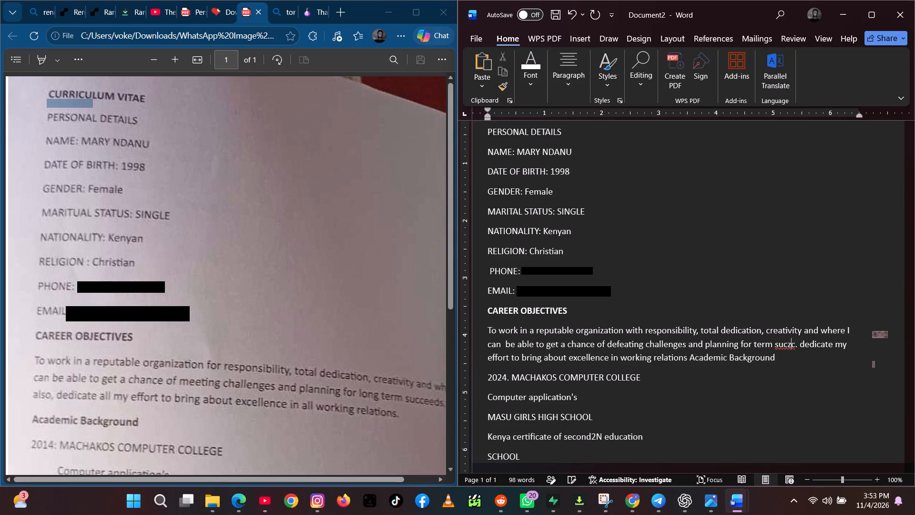
{"action": "key", "text": "BackSpace"}
{"action": "key", "text": "Right"}
{"action": "type", "text": "eed"}
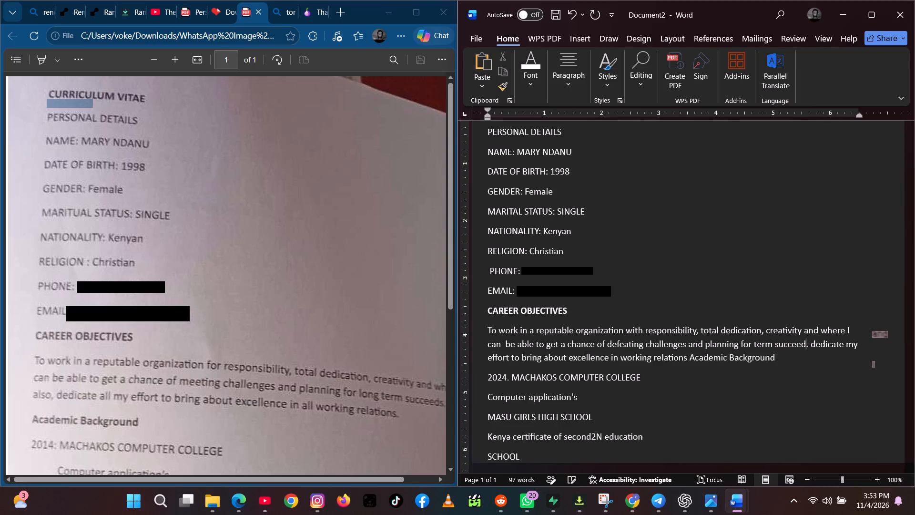
{"action": "key", "text": "s"}
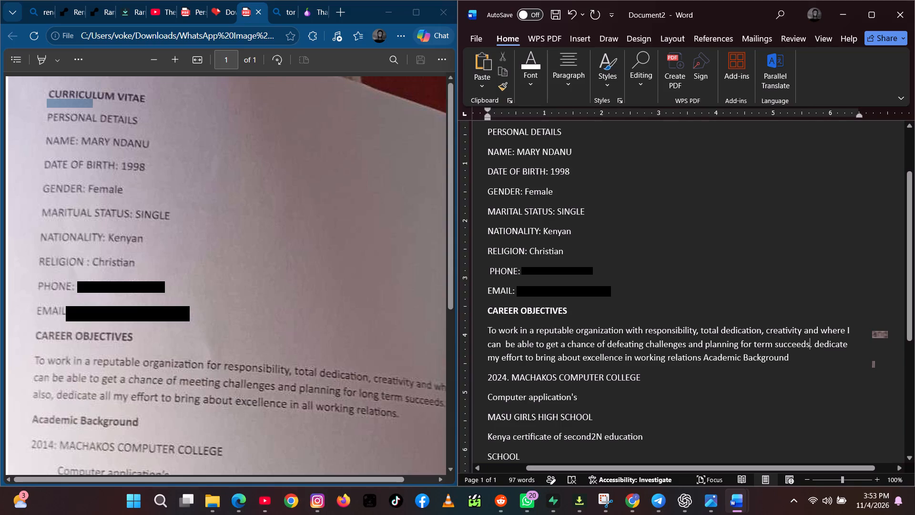
Insert "I also" before "dedicate my effort" to start the last sentence of the career objectives.
{"action": "left_click", "coordinate": [815, 345]}
{"action": "type", "text": "I"}
{"action": "key", "text": "space"}
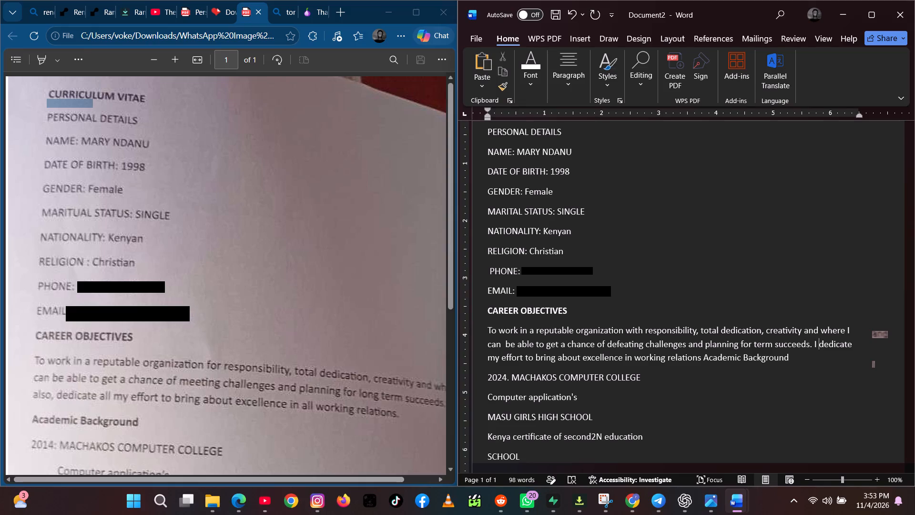
{"action": "type", "text": "ala"}
{"action": "key", "text": "BackSpace"}
{"action": "key", "text": "s"}
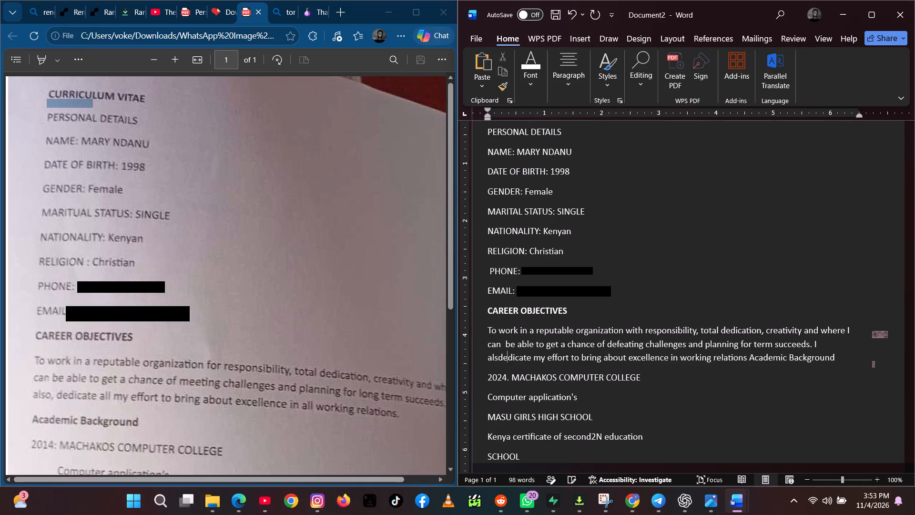
{"action": "type", "text": "o"}
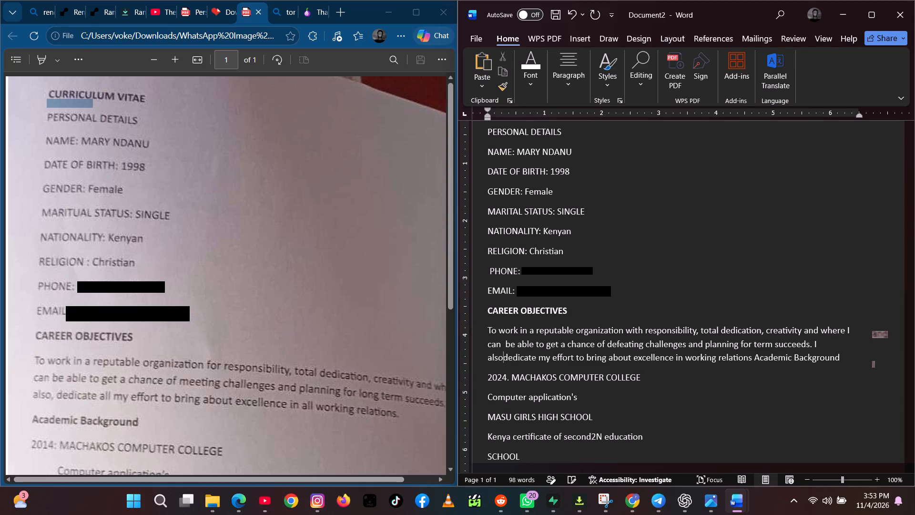
{"action": "key", "text": "space"}
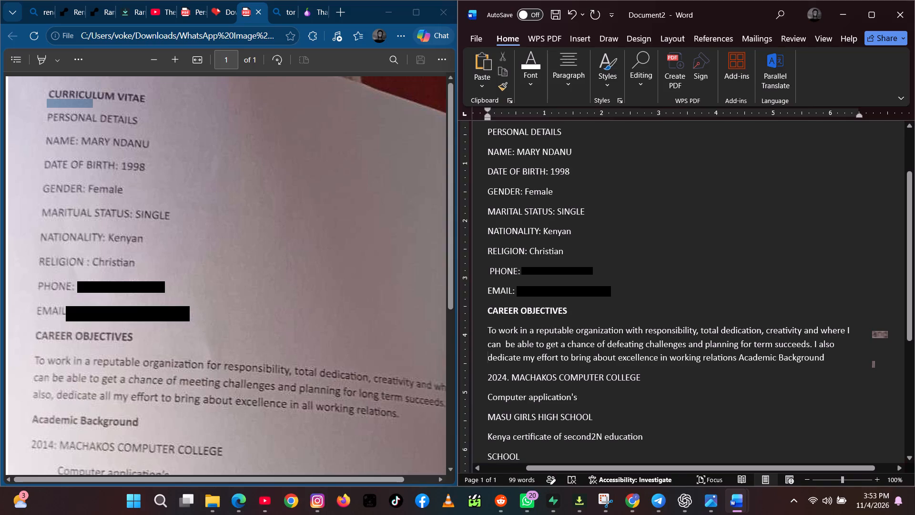
End the career objectives with a full stop after "working relations" and move "Academic Background" onto its own line.
{"action": "left_click", "coordinate": [738, 359]}
{"action": "key", "text": "Left"}
{"action": "key", "text": "period"}
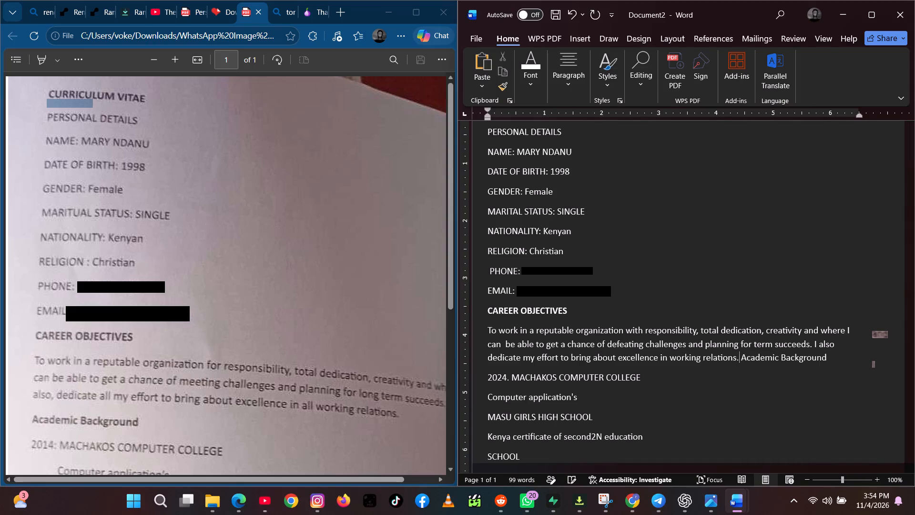
{"action": "key", "text": "Return"}
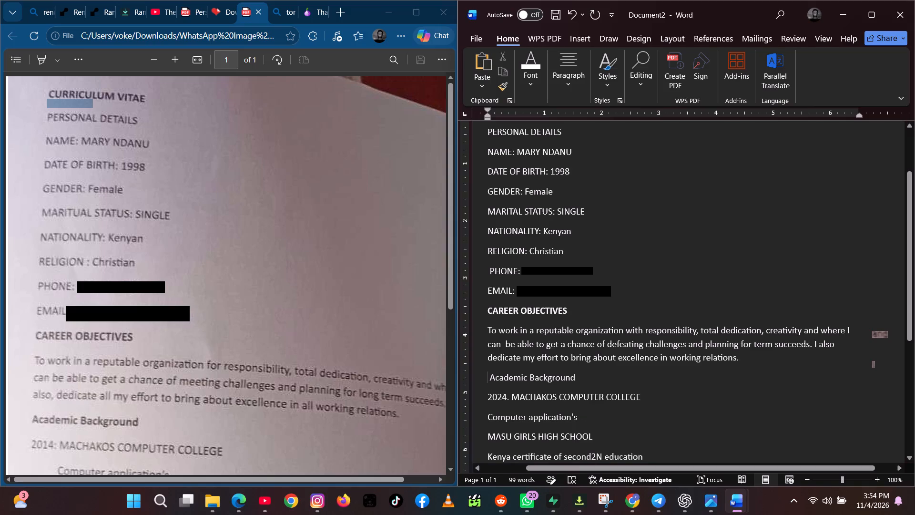
Make the "Academic Background" heading bold.
{"action": "left_click_drag", "start_coordinate": [578, 377], "coordinate": [496, 377]}
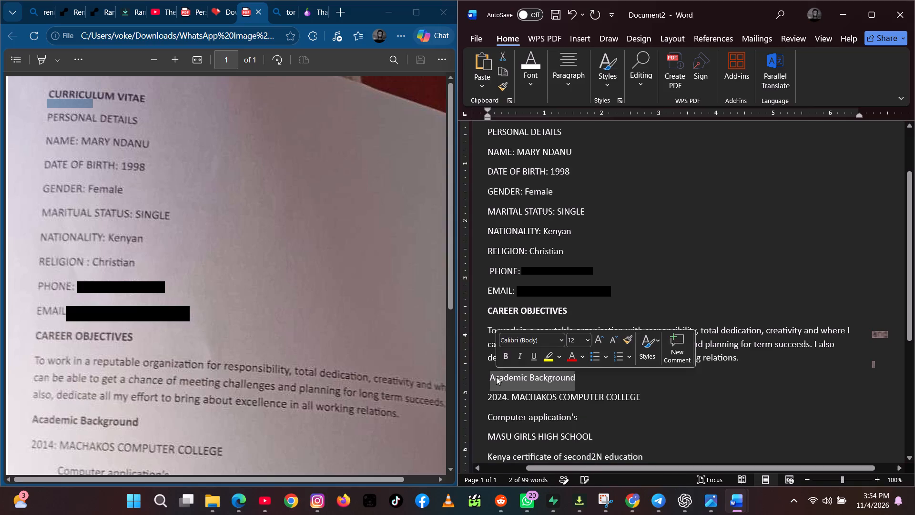
{"action": "key", "text": "ctrl+b"}
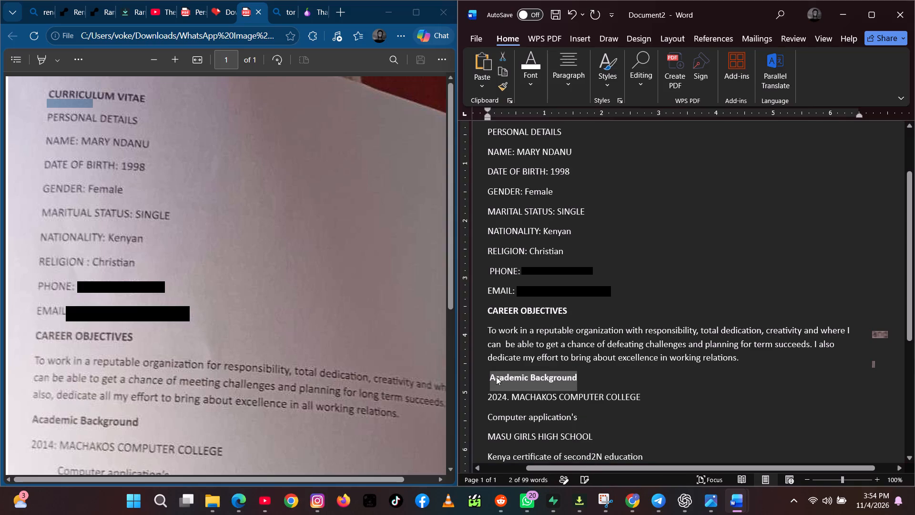
Correct the year before "MACHAKOS COMPUTER COLLEGE" to "2014:", with a colon in place of the full stop.
{"action": "scroll", "coordinate": [496, 377], "scroll_direction": "down", "scroll_amount": 4}
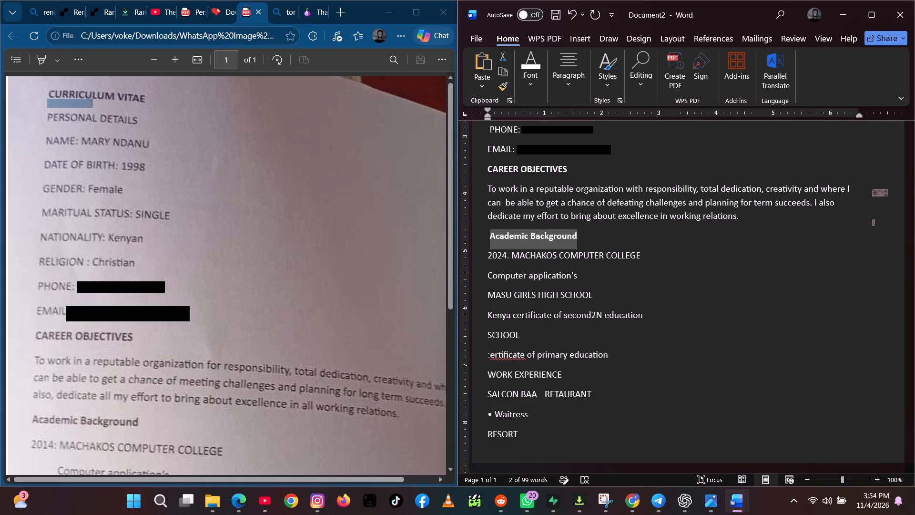
{"action": "scroll", "coordinate": [122, 339], "scroll_direction": "down", "scroll_amount": 4}
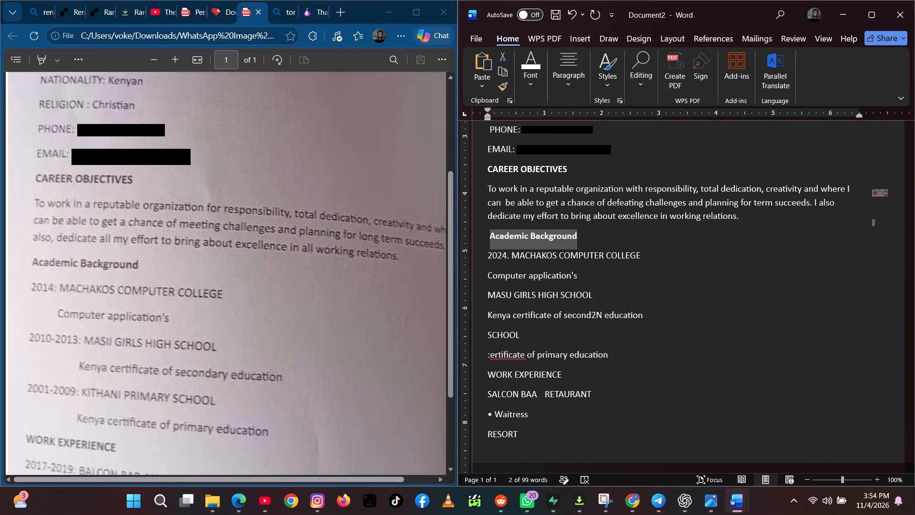
{"action": "scroll", "coordinate": [122, 339], "scroll_direction": "down", "scroll_amount": 1}
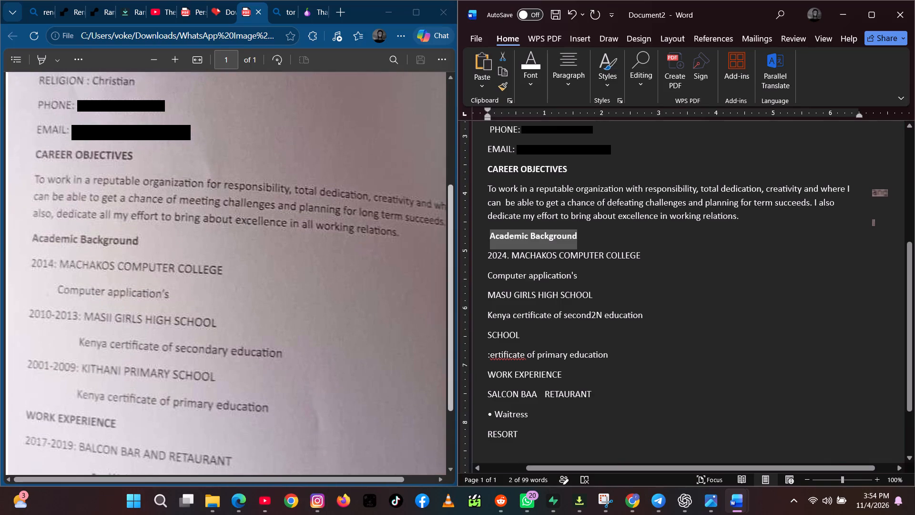
{"action": "left_click", "coordinate": [502, 255]}
{"action": "key", "text": "BackSpace"}
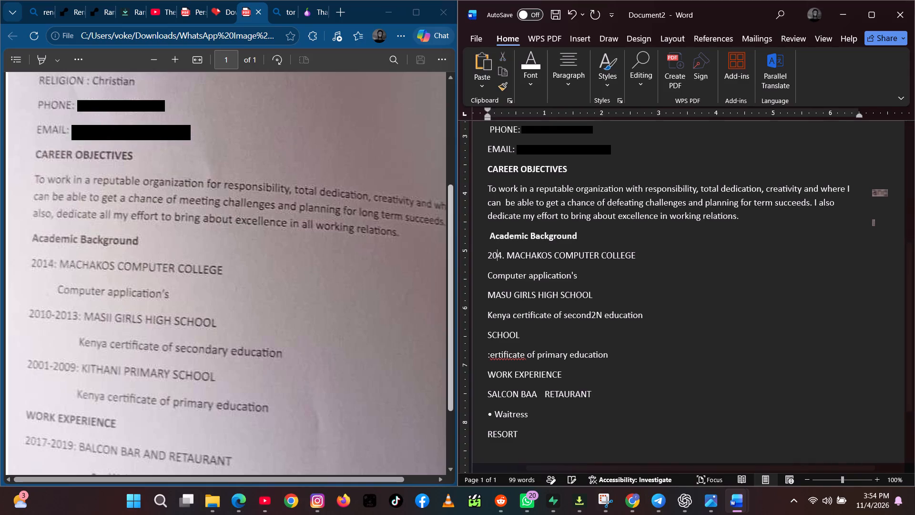
{"action": "key", "text": "1"}
{"action": "key", "text": "Right"}
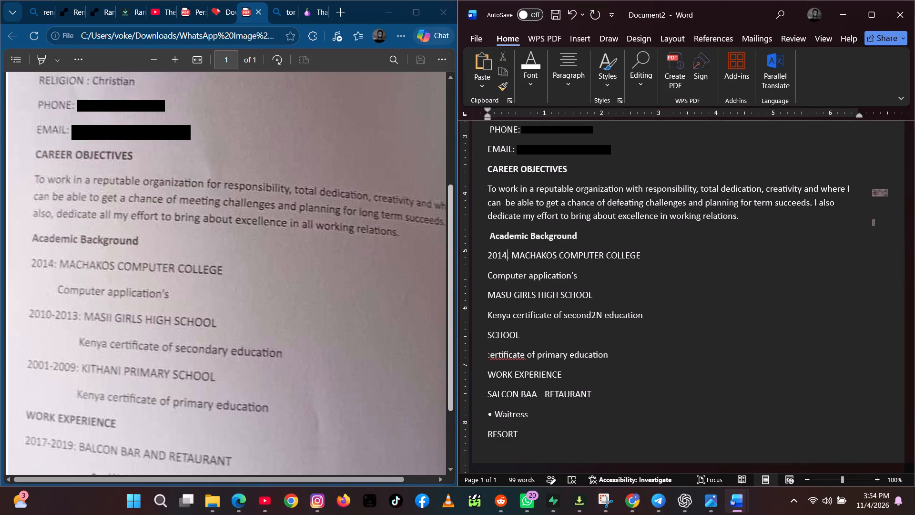
{"action": "key", "text": "BackSpace"}
{"action": "key", "text": "shift+colon"}
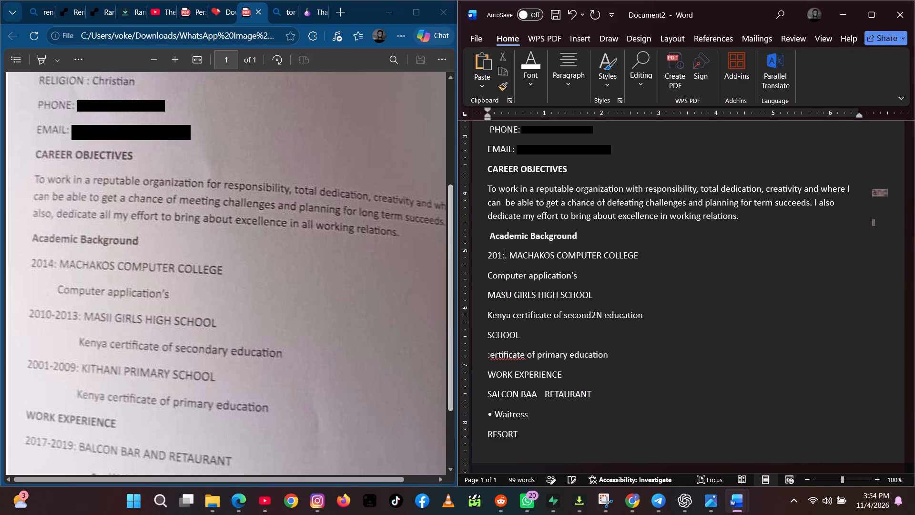
{"action": "key", "text": "Delete"}
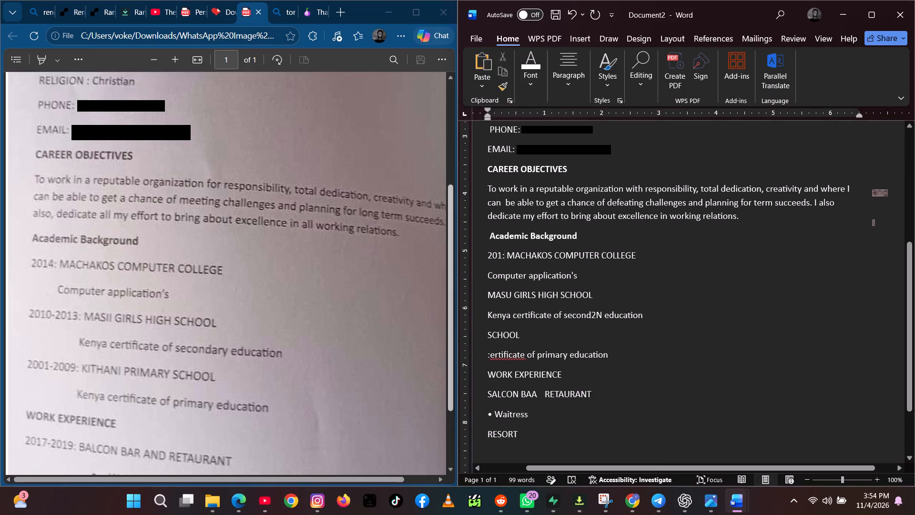
{"action": "key", "text": "4"}
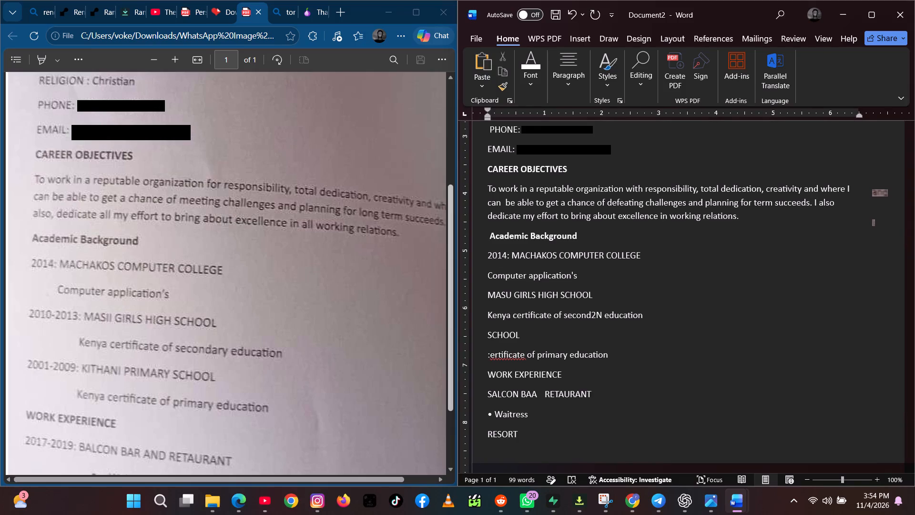
Correct "MASU" to "MASII" in the girls high school line.
{"action": "key", "text": "Down"}
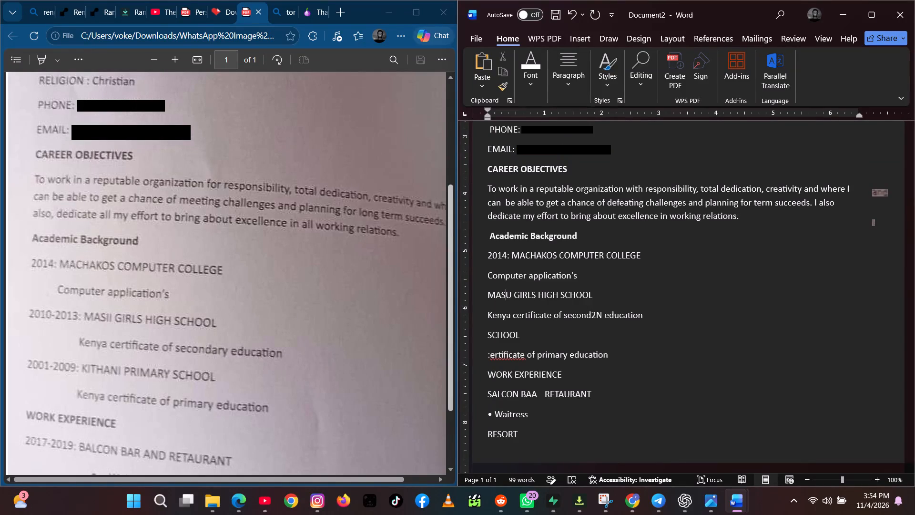
{"action": "key", "text": "Delete"}
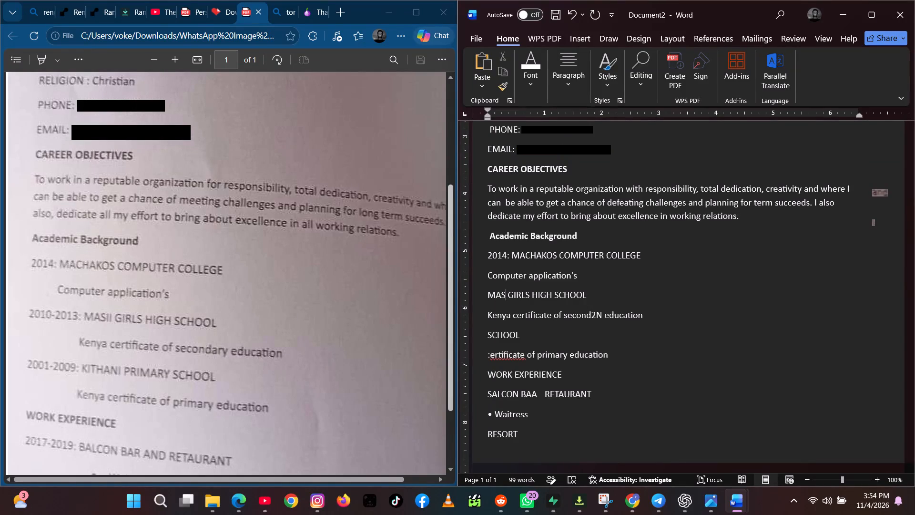
{"action": "type", "text": "II"}
Insert the years "2010-2013:" in front of "MASII GIRLS HIGH SCHOOL".
{"action": "key", "text": "Left"}
{"action": "key", "text": "Left"}
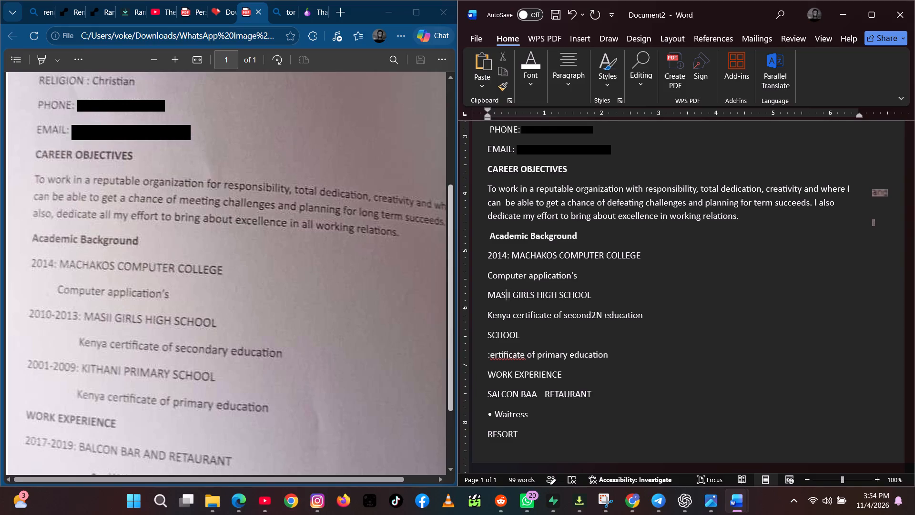
{"action": "key", "text": "Left"}
{"action": "key", "text": "Left"}
{"action": "key", "text": "Left"}
{"action": "type", "text": "201"}
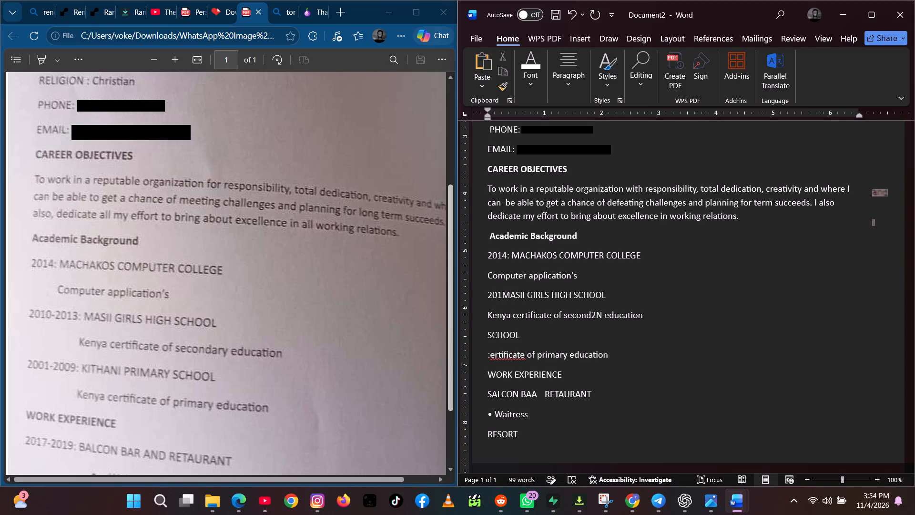
{"action": "key", "text": "0"}
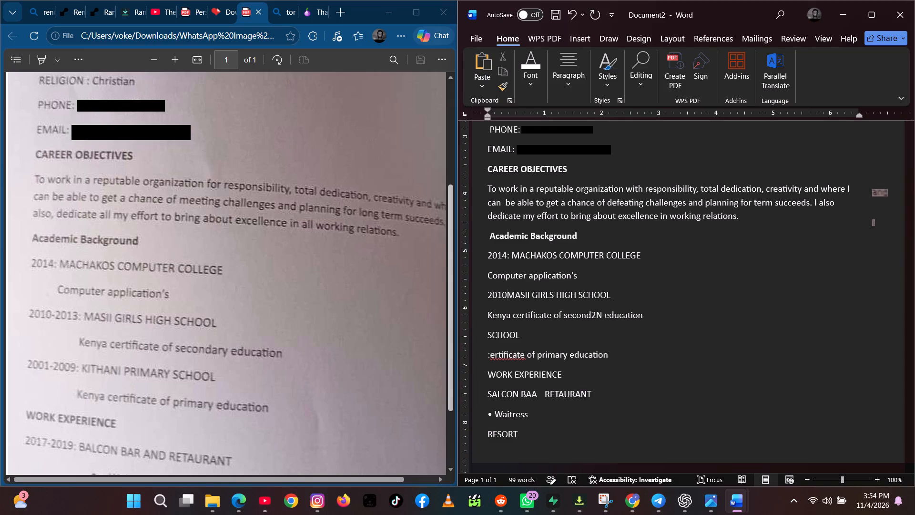
{"action": "key", "text": "minus"}
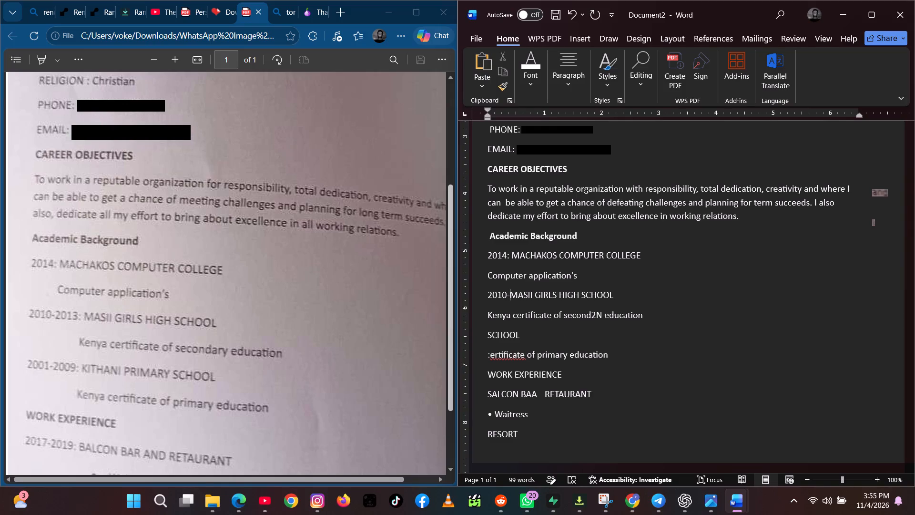
{"action": "type", "text": "2013"}
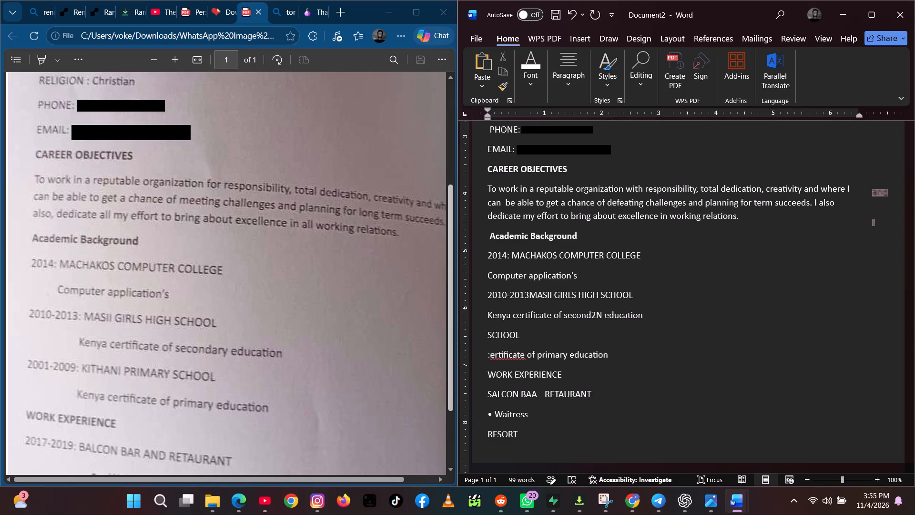
{"action": "key", "text": "shift+colon"}
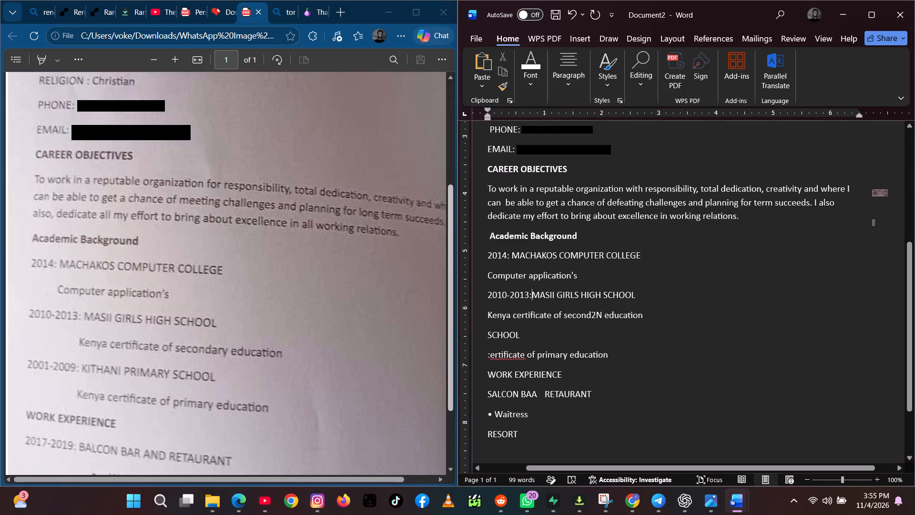
Indent the "Kenya certificate of second2N education" line under the high school entry with six spaces.
{"action": "left_click", "coordinate": [489, 317]}
{"action": "key", "text": "space"}
{"action": "key", "text": "space"}
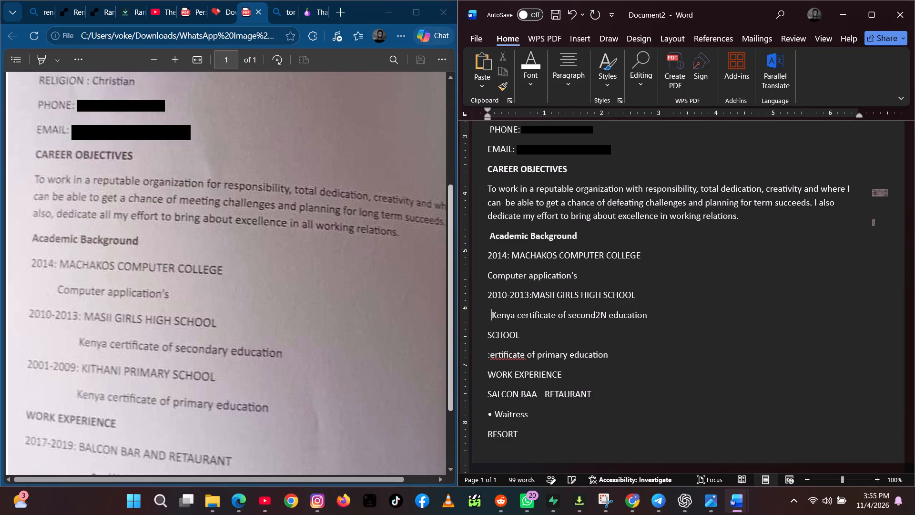
{"action": "key", "text": "space"}
{"action": "key", "text": "space"}
{"action": "key", "text": "space"}
{"action": "key", "text": "space"}
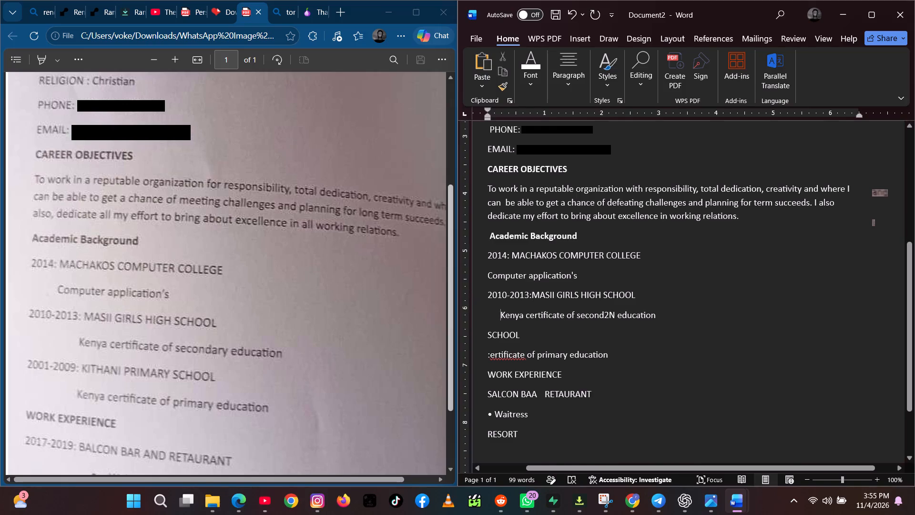
Indent the "Computer application's" line under the computer college entry with five spaces.
{"action": "left_click", "coordinate": [488, 272]}
{"action": "key", "text": "space"}
{"action": "key", "text": "space"}
{"action": "key", "text": "space"}
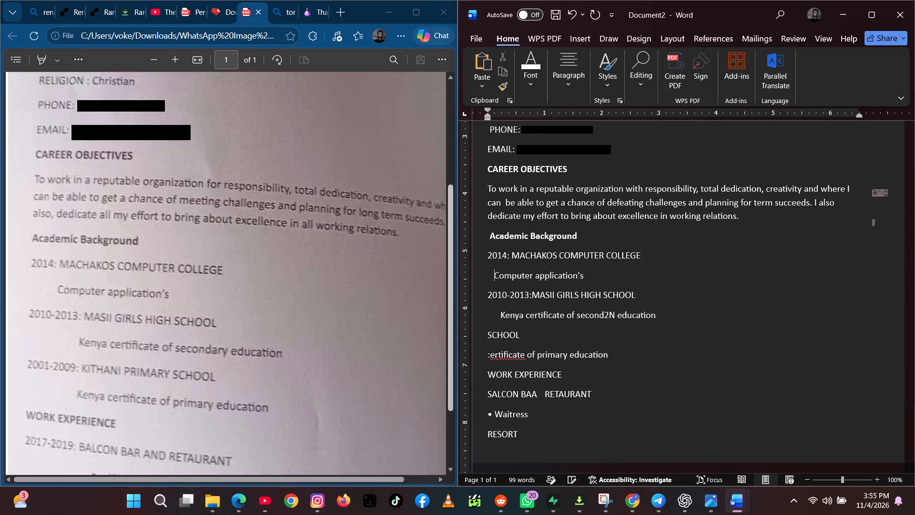
{"action": "key", "text": "space"}
{"action": "key", "text": "space"}
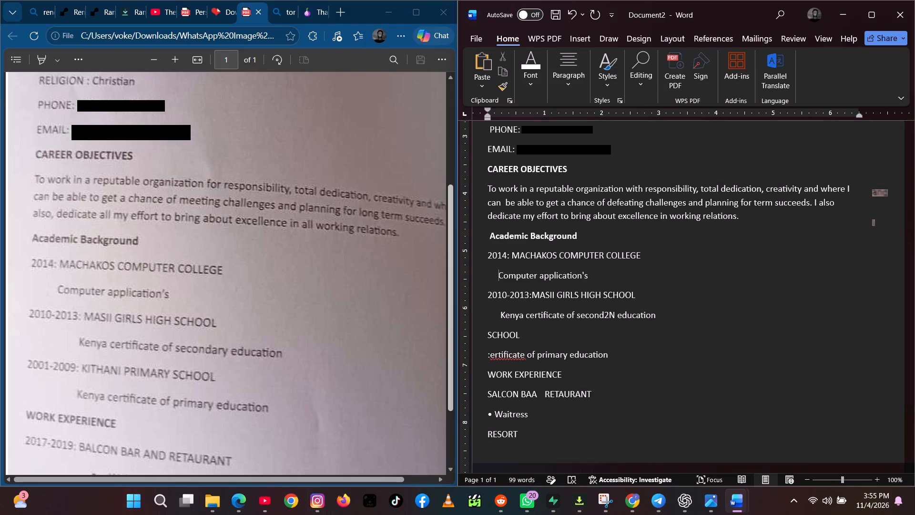
Start the year range in front of "SCHOOL" in the primary school entry with "2001-".
{"action": "left_click", "coordinate": [485, 333]}
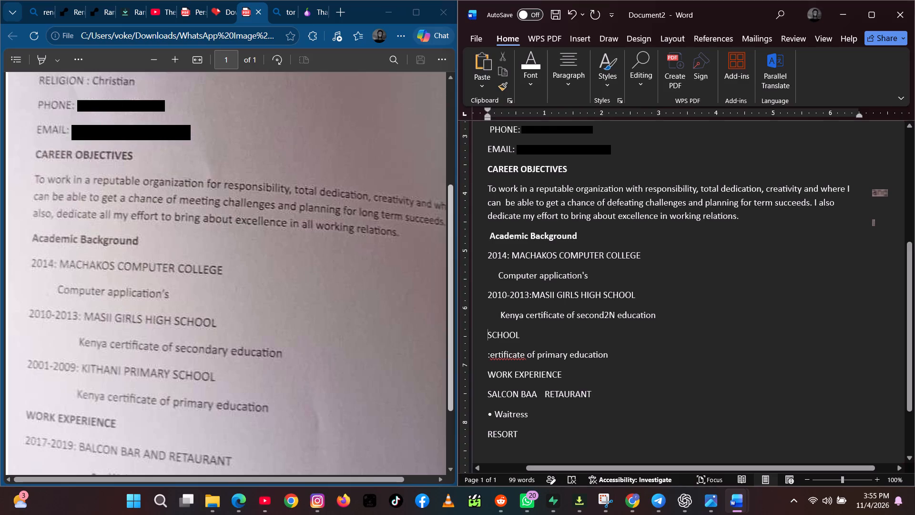
{"action": "type", "text": "2001"}
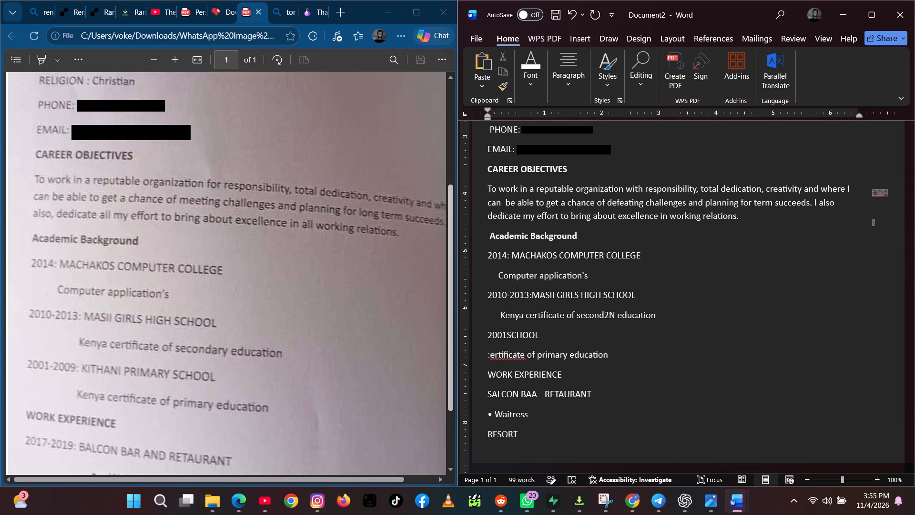
{"action": "key", "text": "minus"}
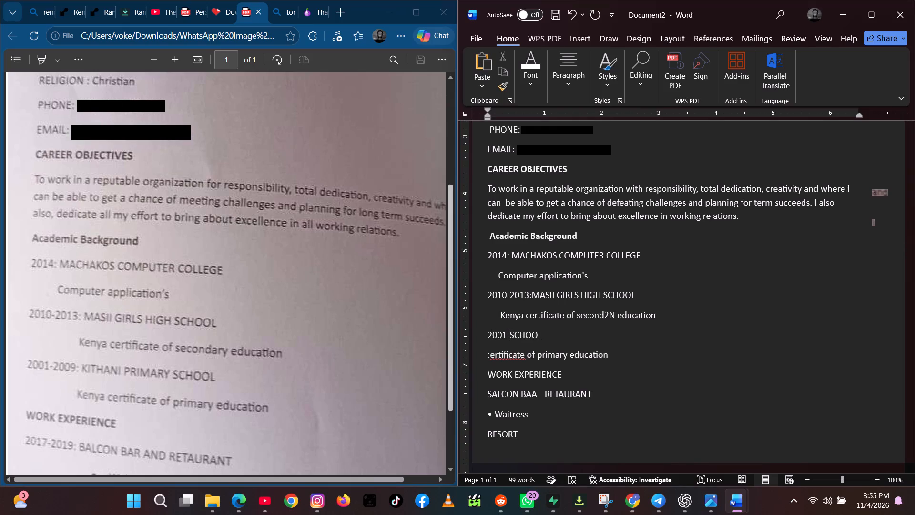
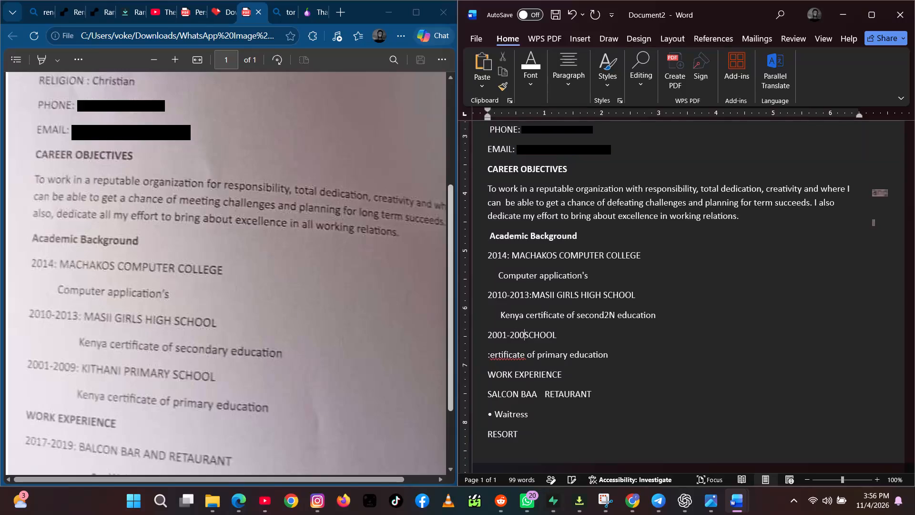
Complete the year range in front of "SCHOOL" in the primary school entry so it reads "2001-2009".
{"action": "key", "text": "9"}
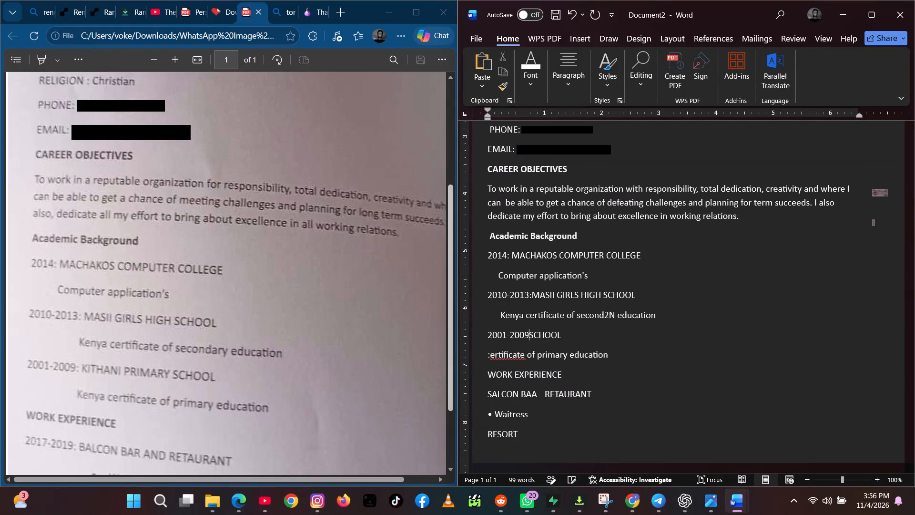